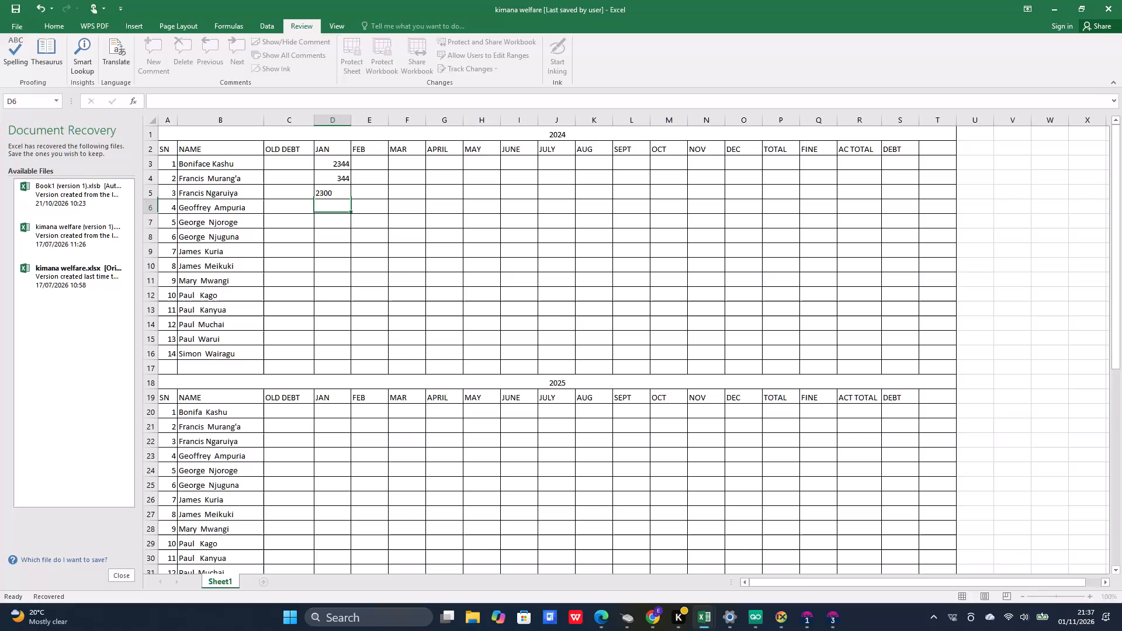
Enter 2300 as the 2024 JAN amount for members 4 through 9, in cells D6 to D11.
{"action": "type", "text": "2300"}
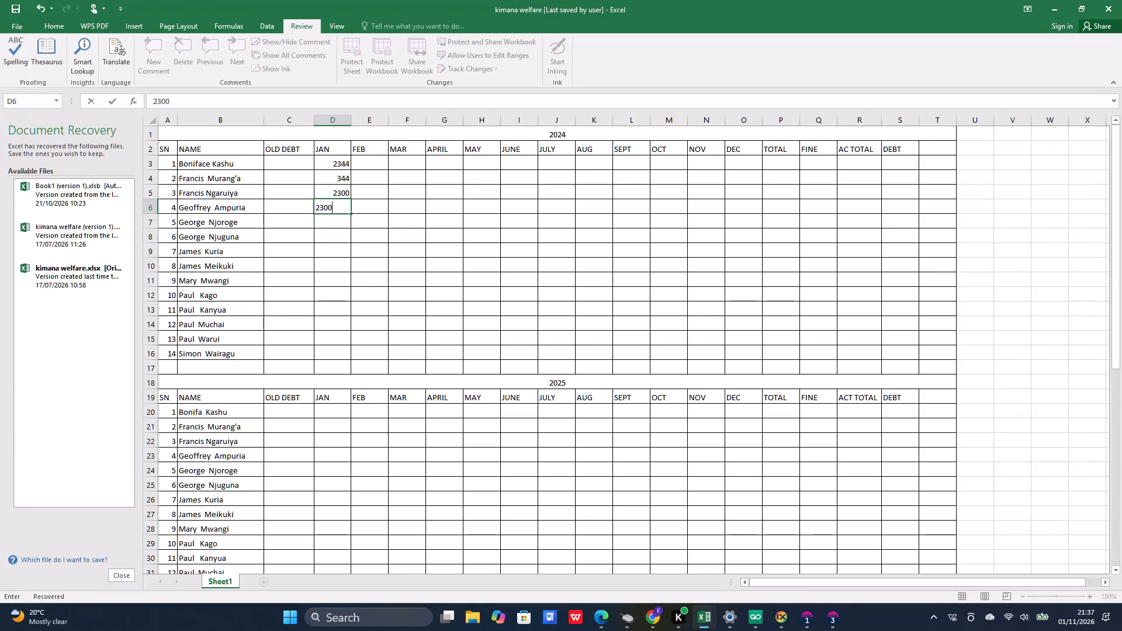
{"action": "key", "text": "Down"}
{"action": "type", "text": "2300"}
{"action": "key", "text": "Down"}
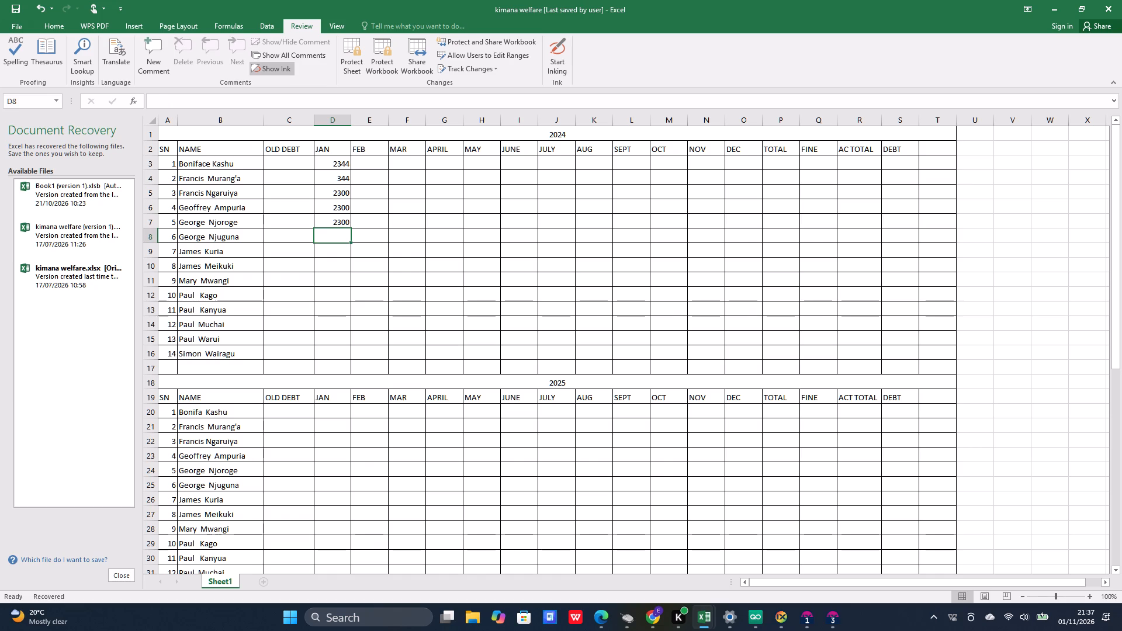
{"action": "type", "text": "2300"}
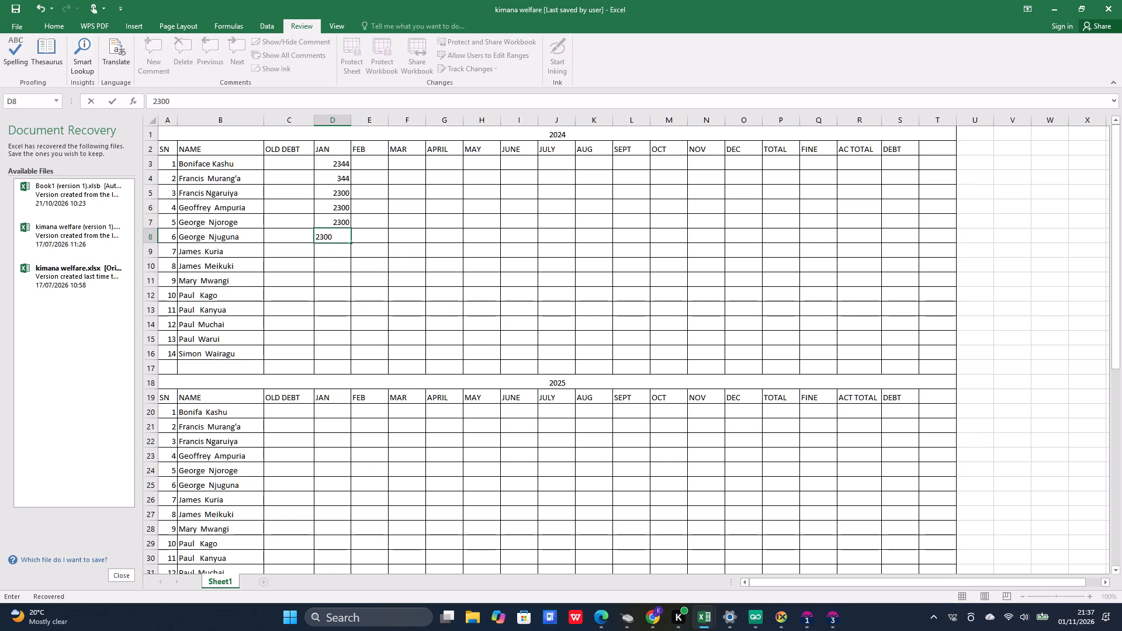
{"action": "key", "text": "Down"}
{"action": "type", "text": "2300"}
{"action": "key", "text": "Down"}
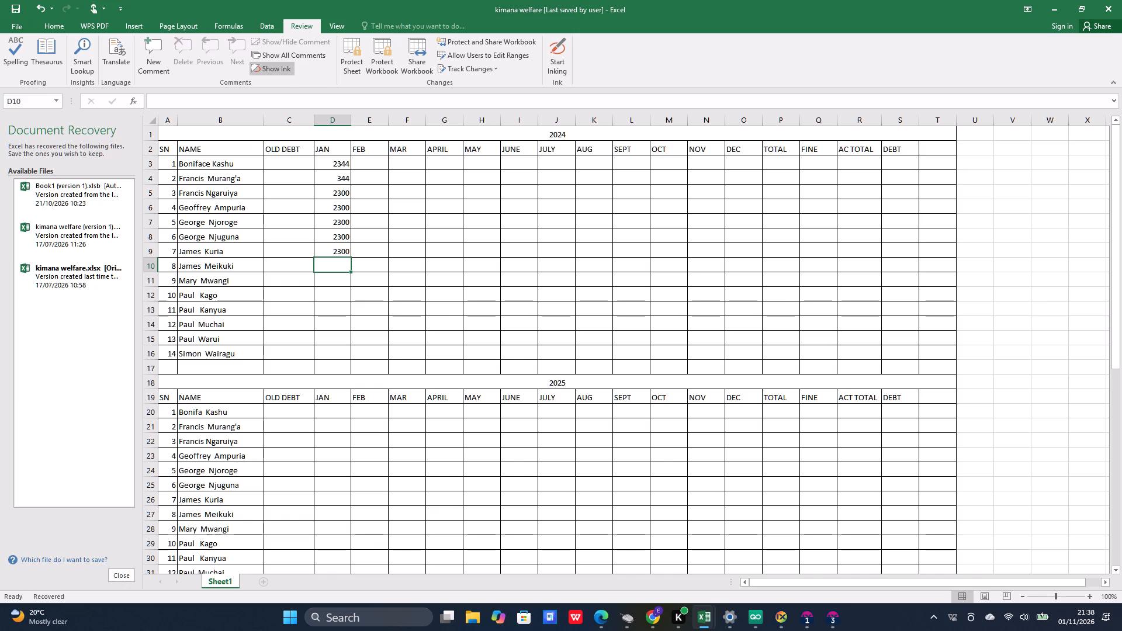
{"action": "type", "text": "23"}
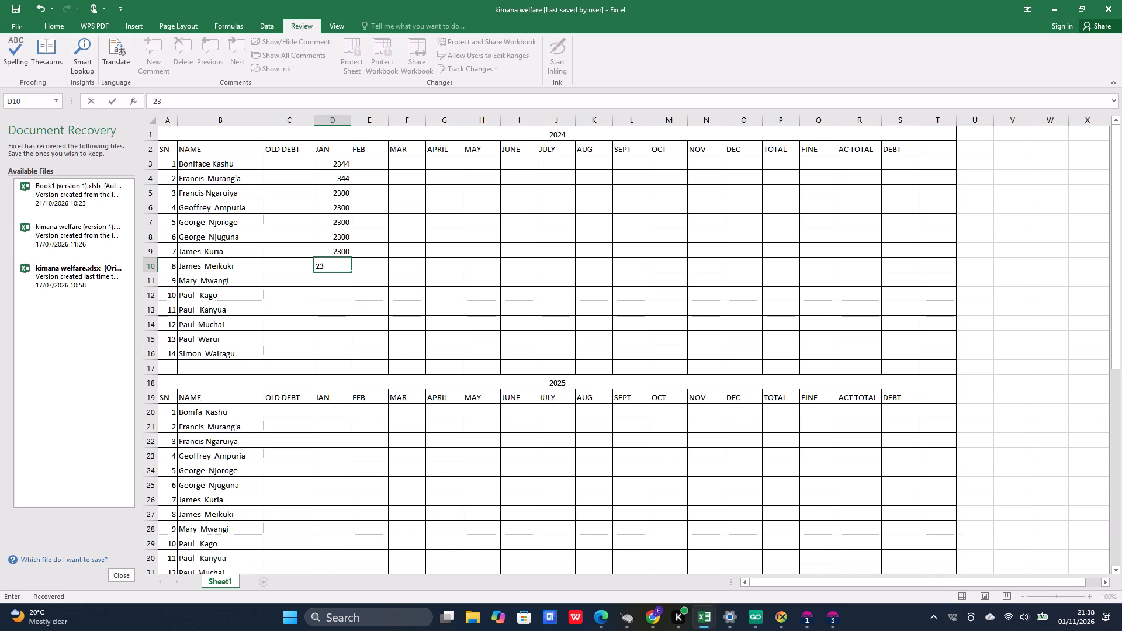
{"action": "type", "text": "00"}
{"action": "left_click", "coordinate": [331, 280]}
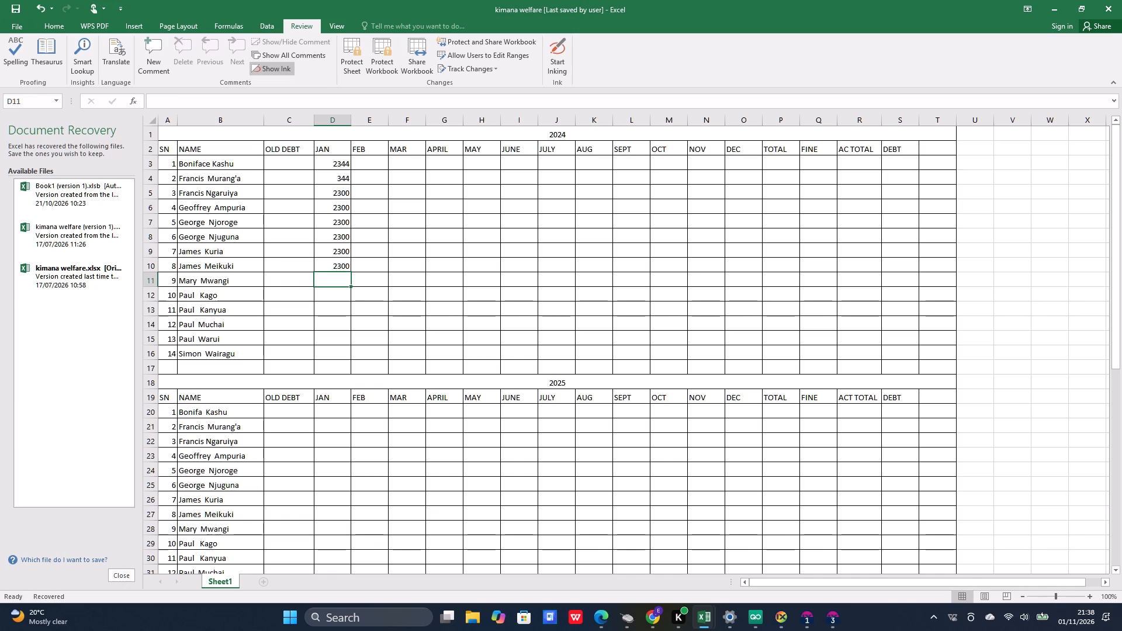
{"action": "type", "text": "2300"}
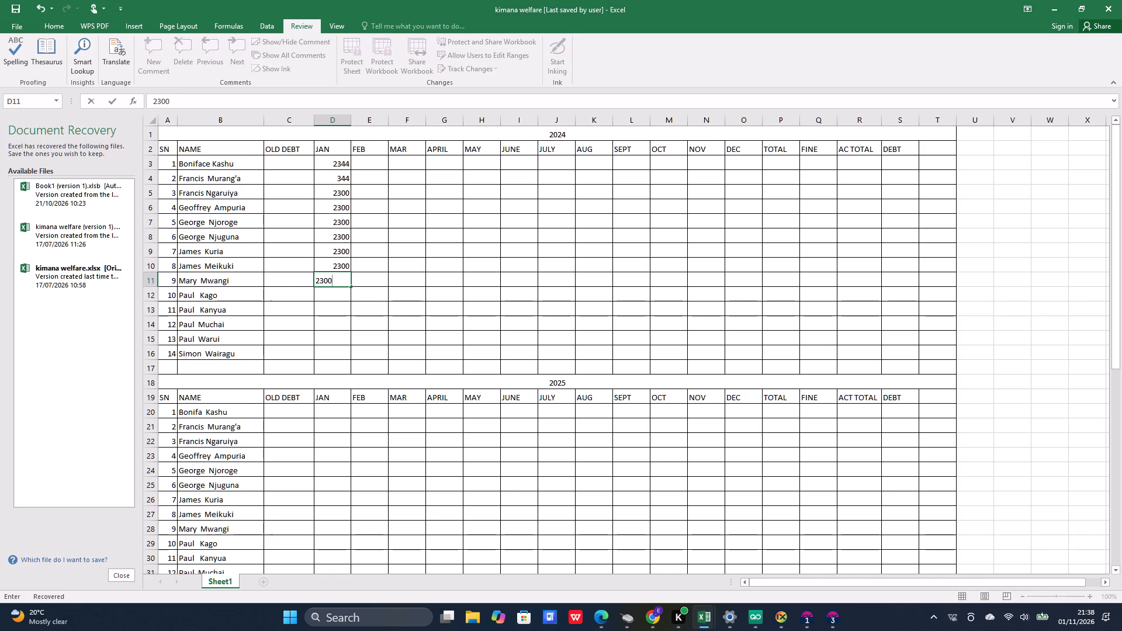
Enter 2300 as the 2024 JAN amount for members 11 through 14, in cells D13 to D16.
{"action": "left_click", "coordinate": [328, 302]}
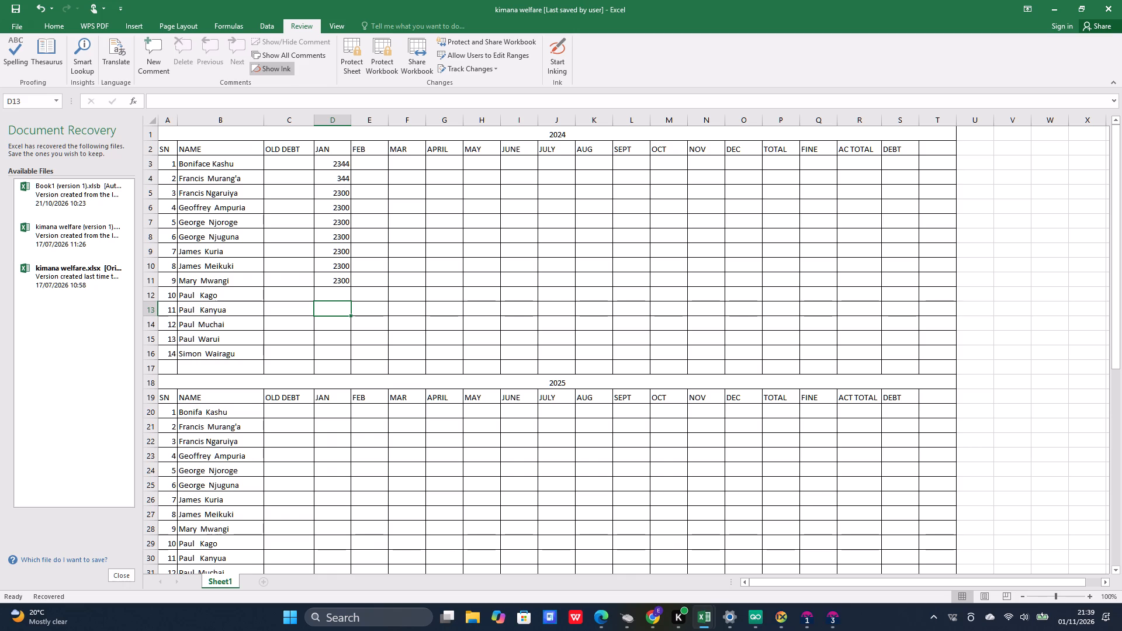
{"action": "type", "text": "23"}
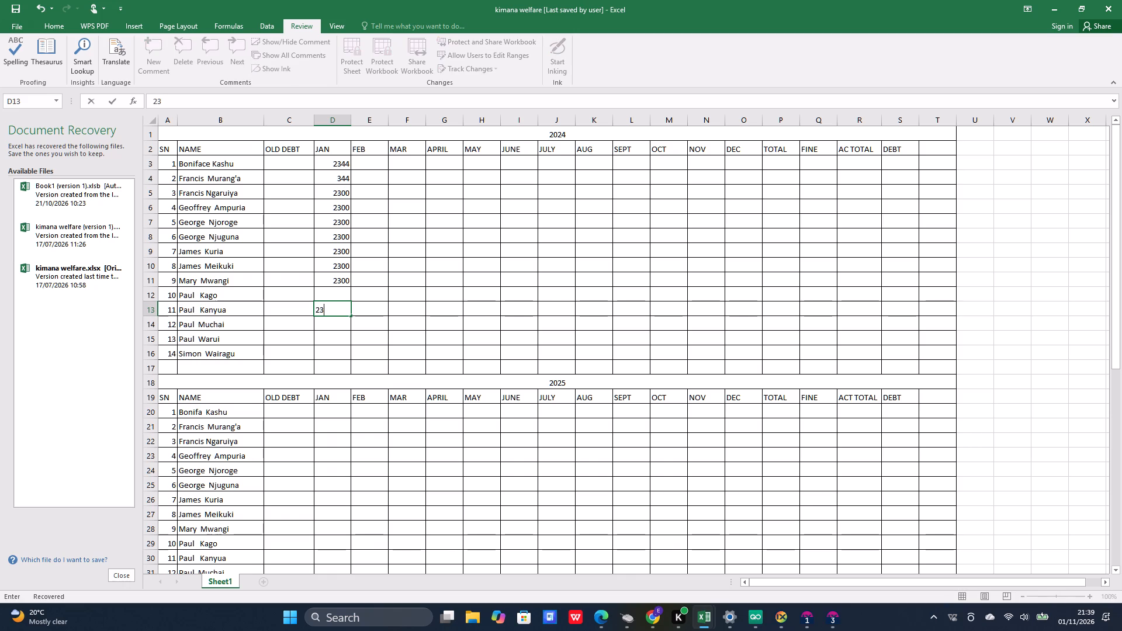
{"action": "type", "text": "00"}
{"action": "key", "text": "Down"}
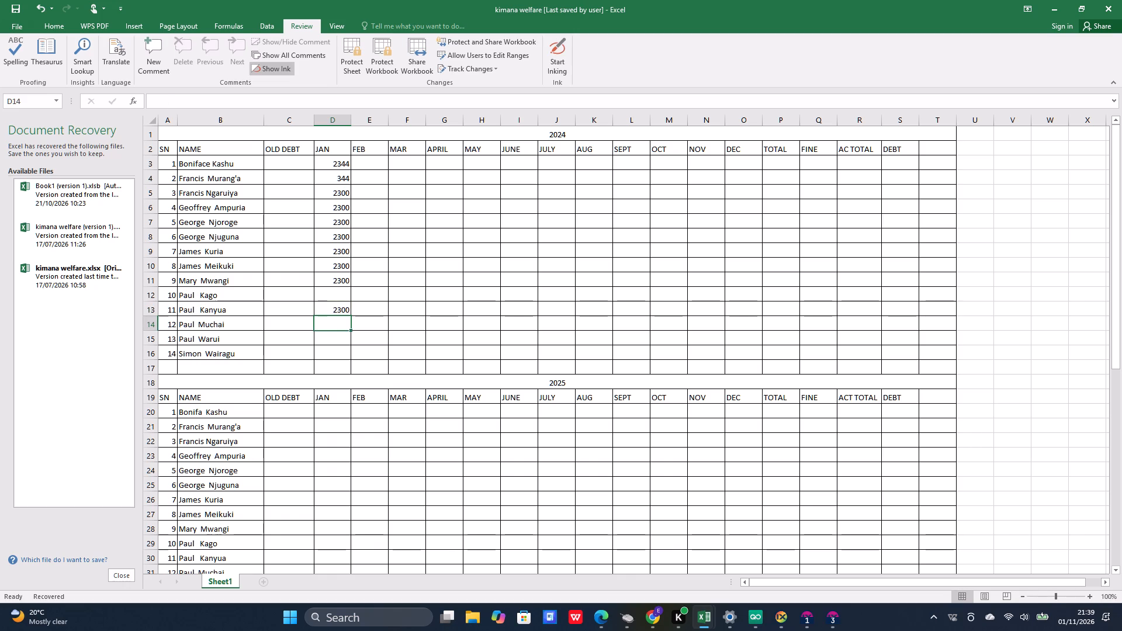
{"action": "type", "text": "2300"}
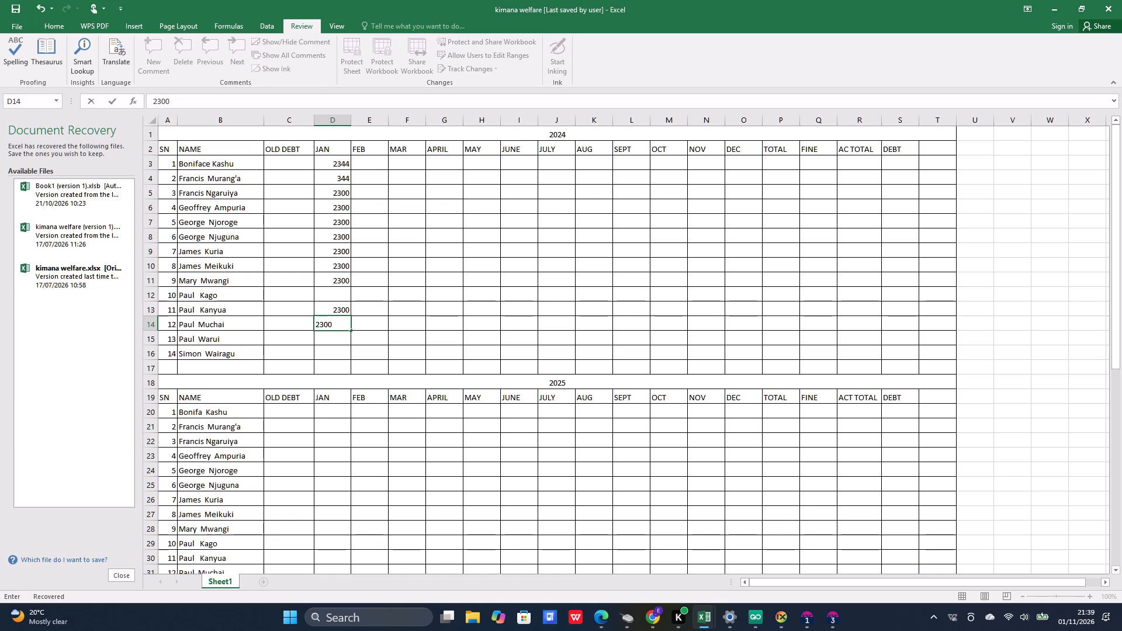
{"action": "key", "text": "Down"}
{"action": "type", "text": "2300"}
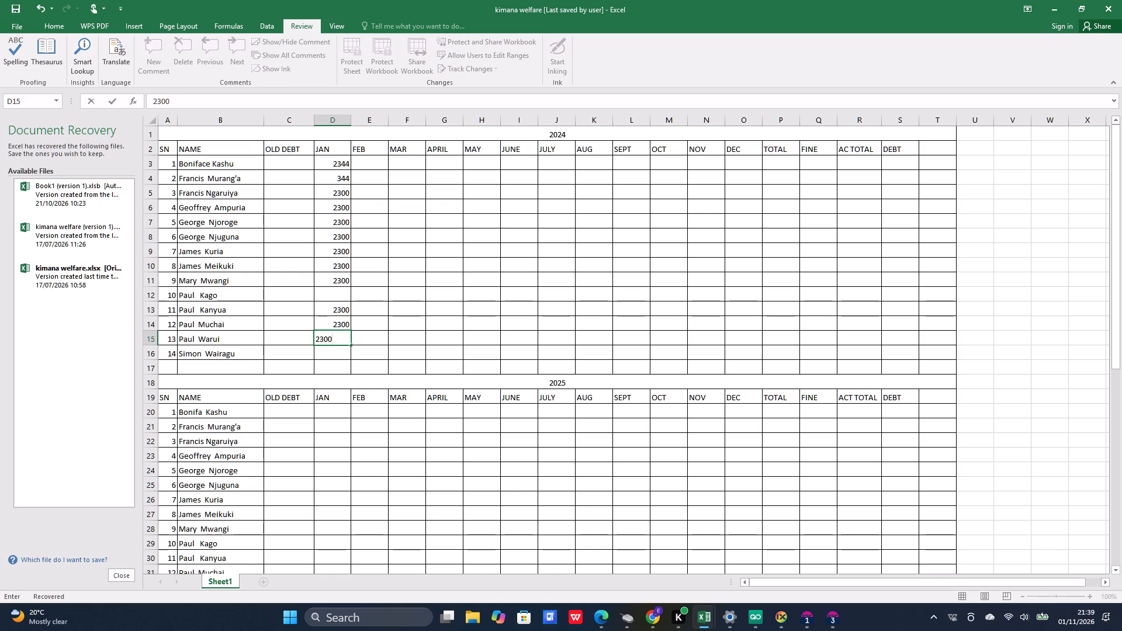
{"action": "key", "text": "Down"}
{"action": "type", "text": "2300"}
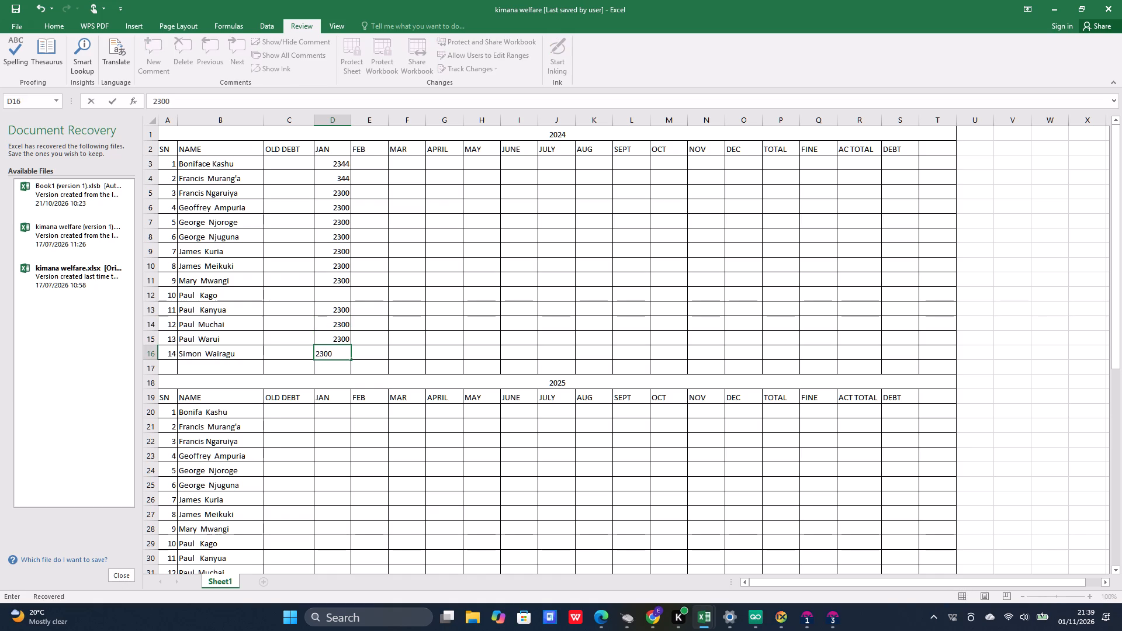
{"action": "left_click", "coordinate": [360, 154]}
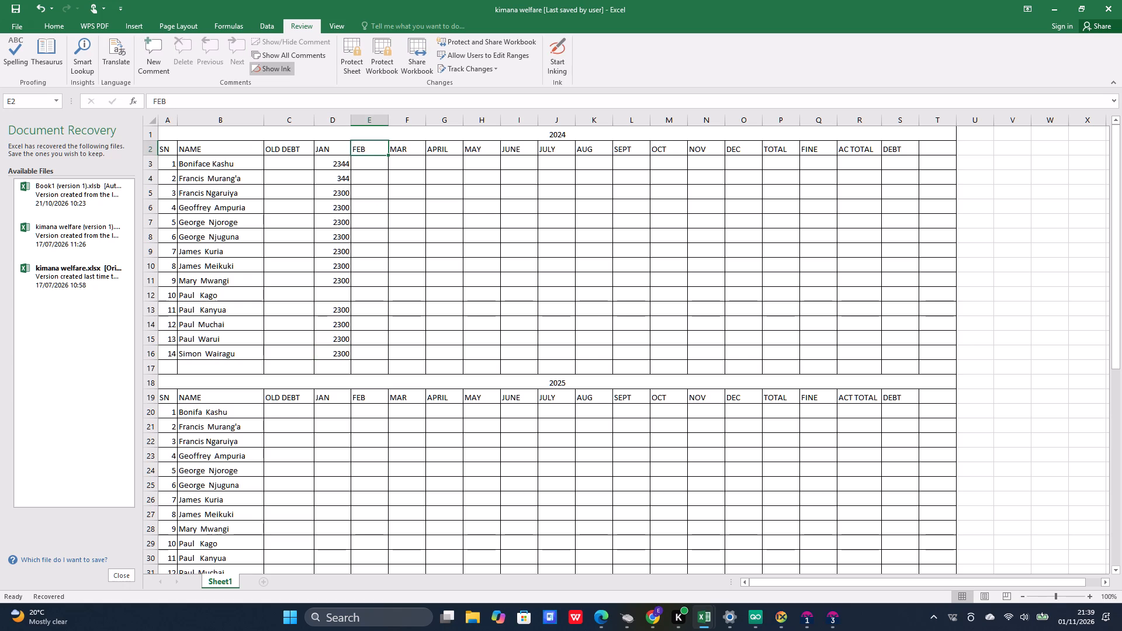
{"action": "left_click", "coordinate": [363, 165]}
Enter 2024 OLD DEBT amounts of 23000 for member 2, 1560 for member 6 and 455 for member 10.
{"action": "left_click", "coordinate": [288, 182]}
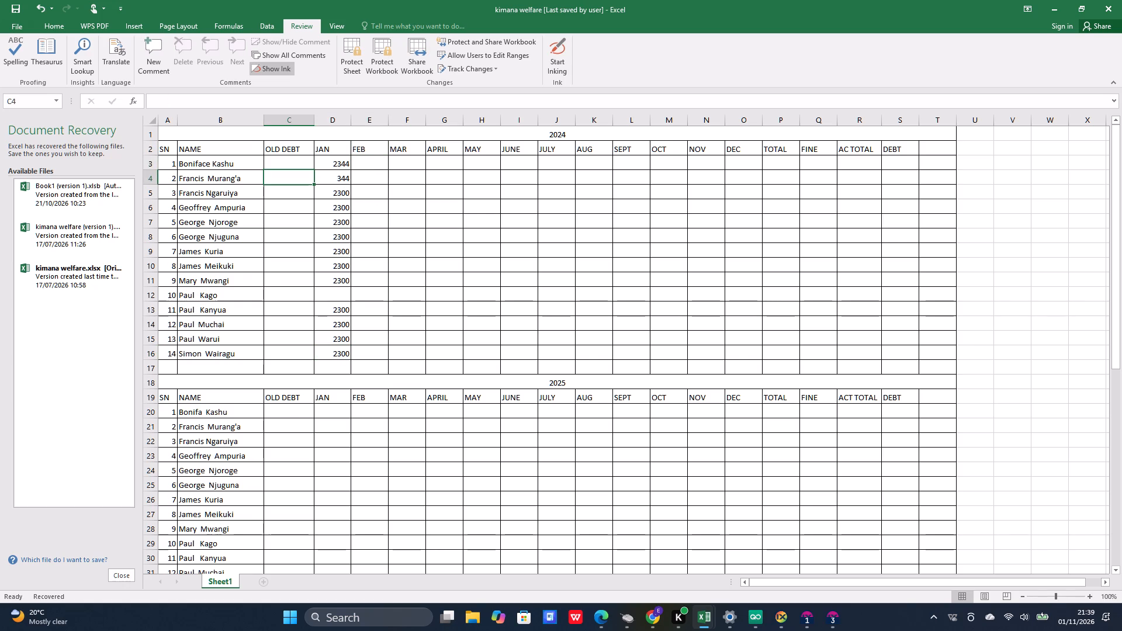
{"action": "type", "text": "23"}
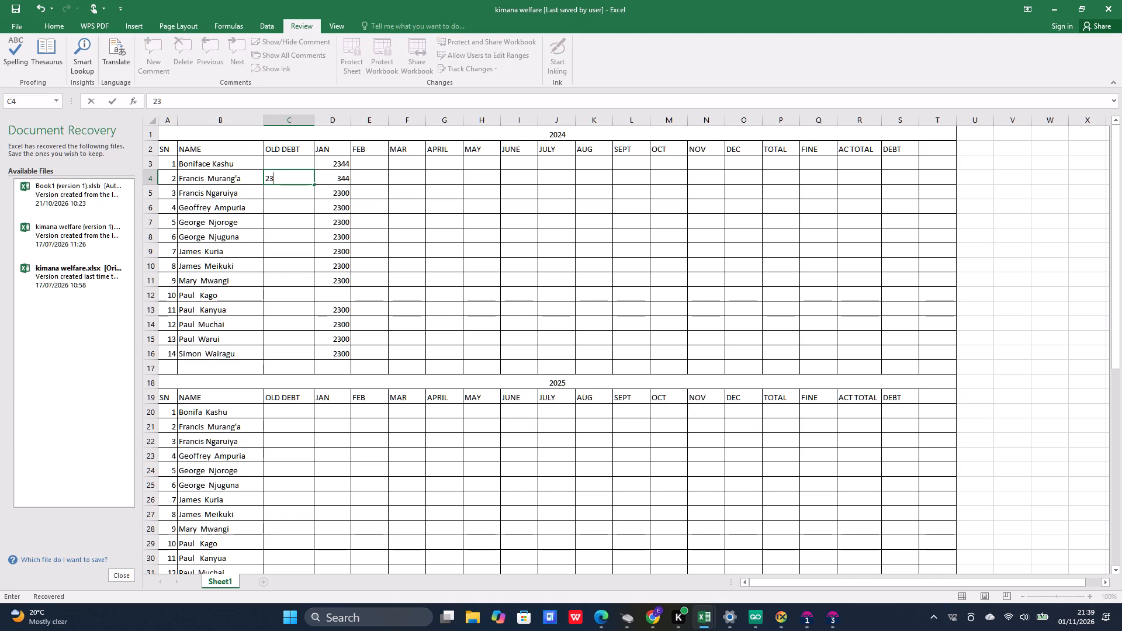
{"action": "type", "text": "000"}
{"action": "left_click", "coordinate": [282, 235]}
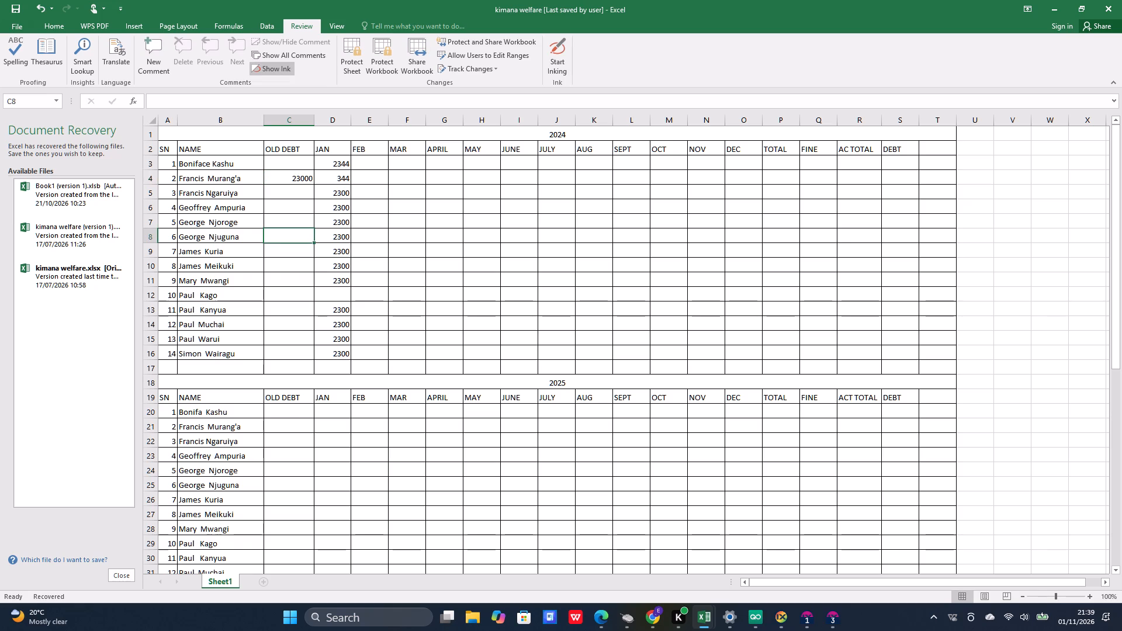
{"action": "key", "text": "1"}
{"action": "type", "text": "560"}
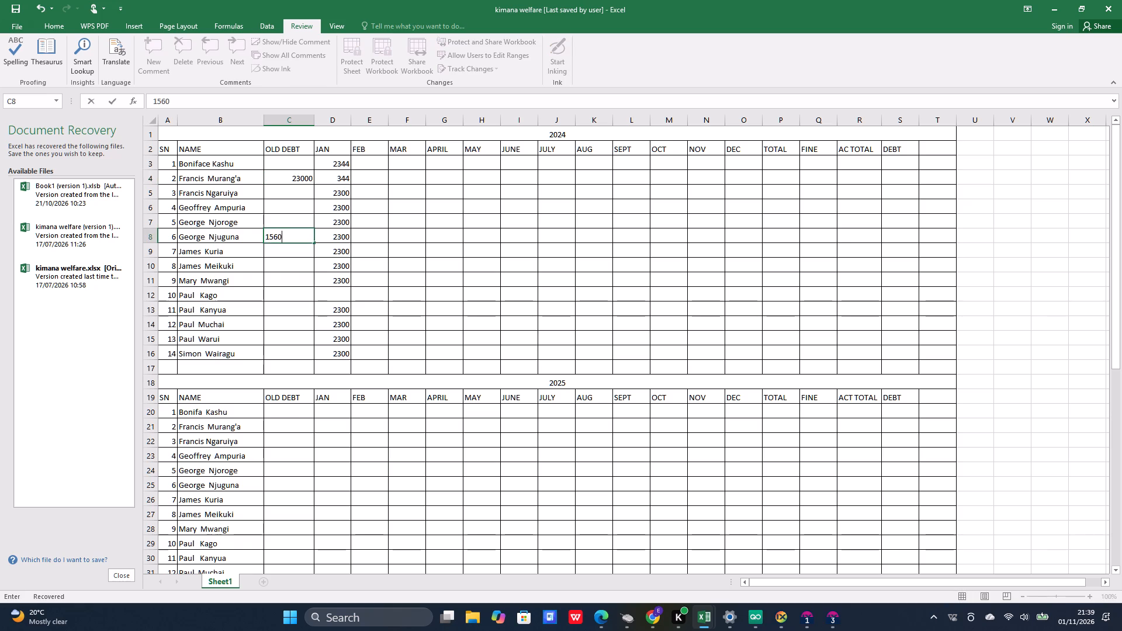
{"action": "left_click", "coordinate": [278, 297]}
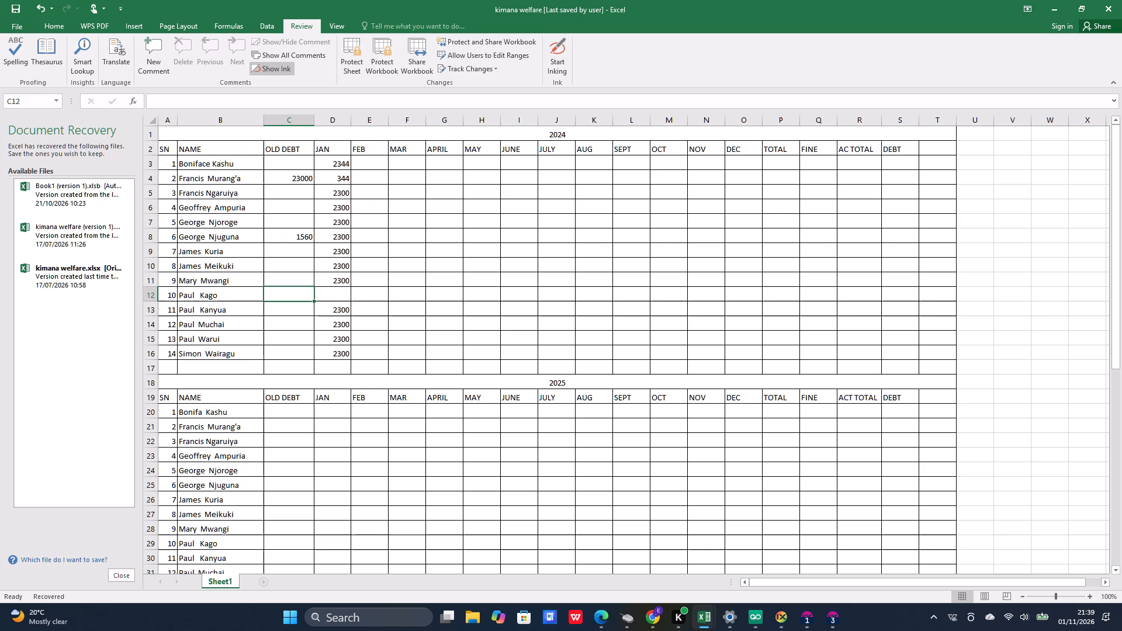
{"action": "type", "text": "455"}
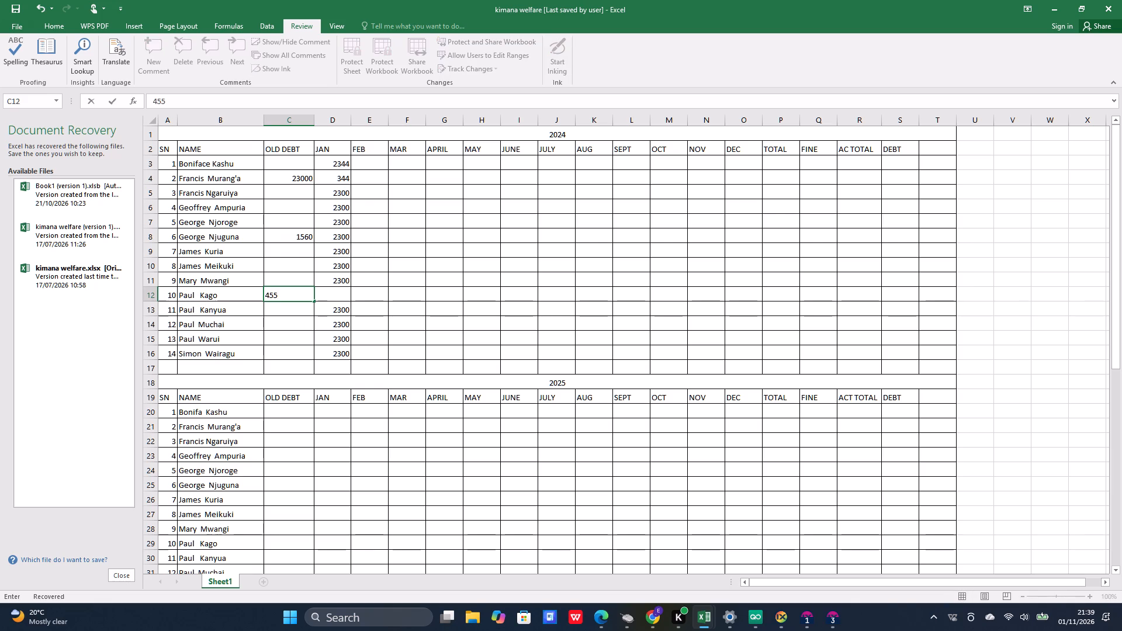
{"action": "left_click", "coordinate": [272, 326]}
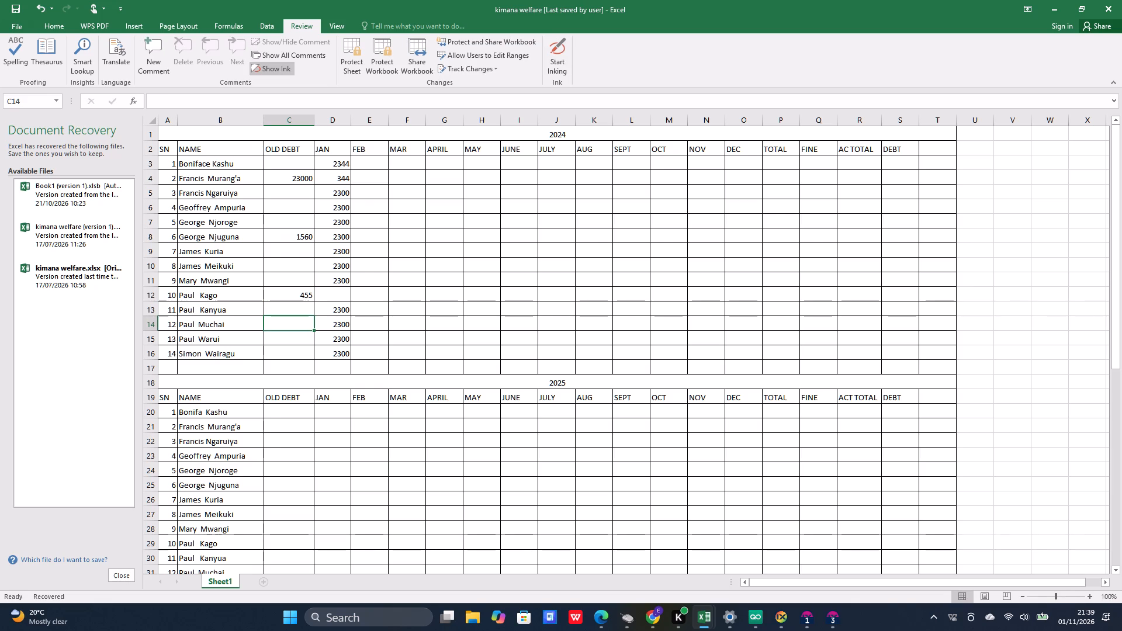
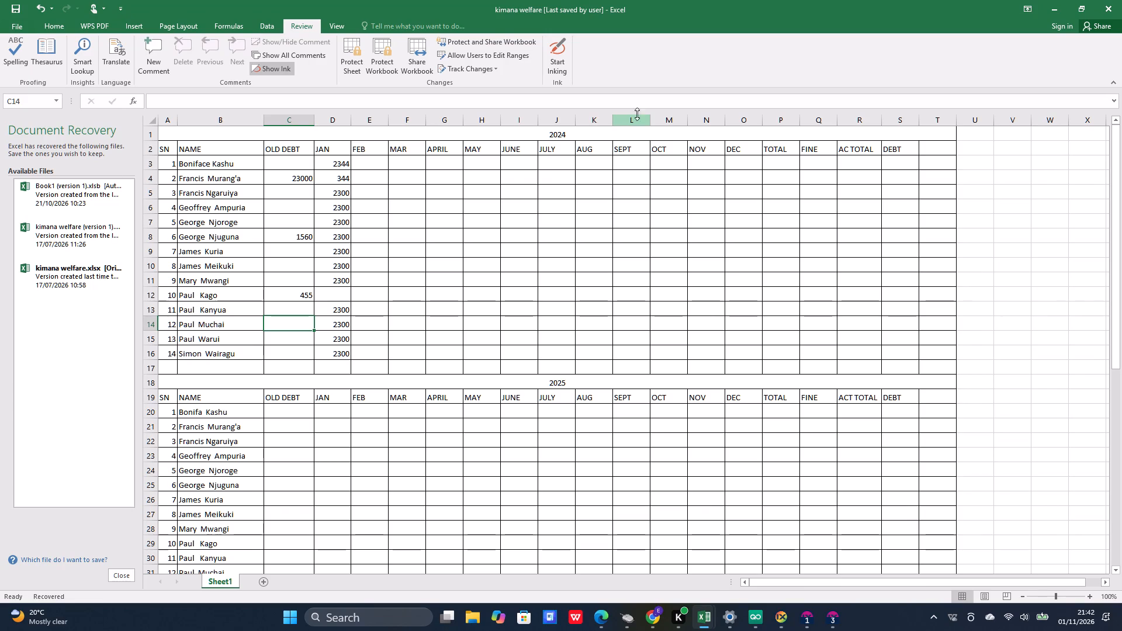
Enter 2300 as the 2024 JAN amount for member 10, in cell D12.
{"action": "scroll", "coordinate": [570, 328], "scroll_direction": "down", "scroll_amount": 4}
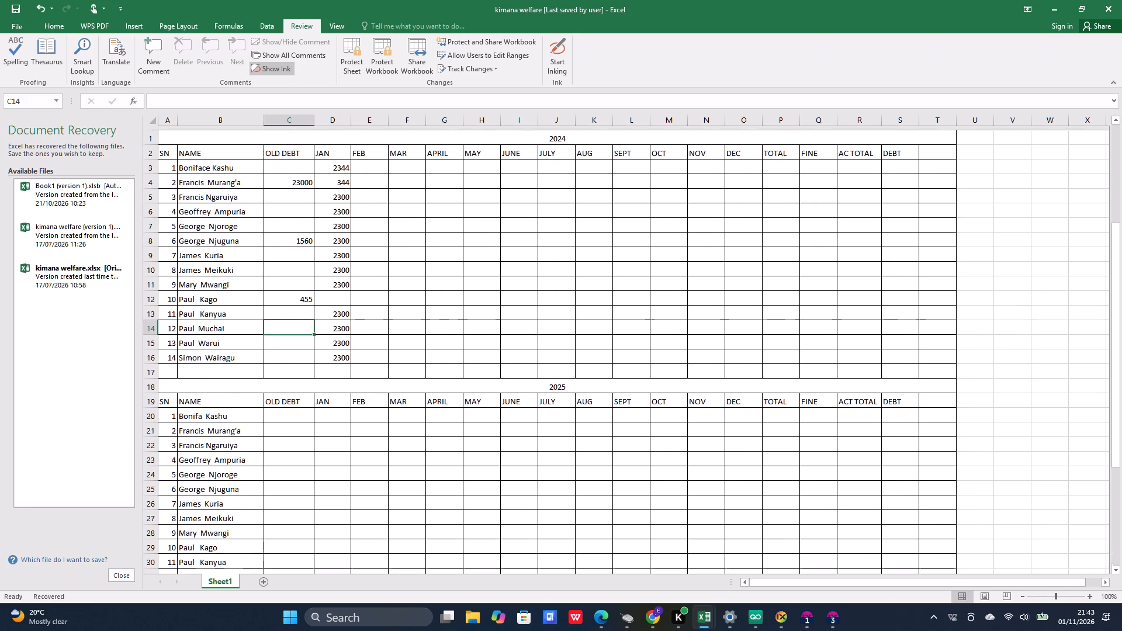
{"action": "left_click", "coordinate": [338, 294]}
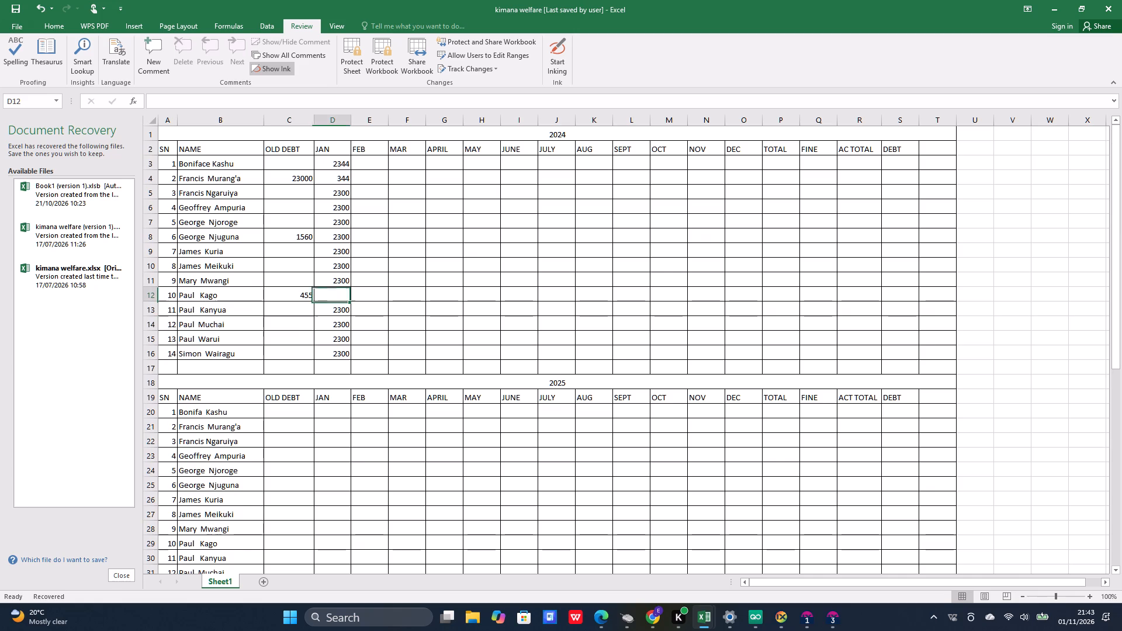
{"action": "type", "text": "23"}
{"action": "type", "text": "00"}
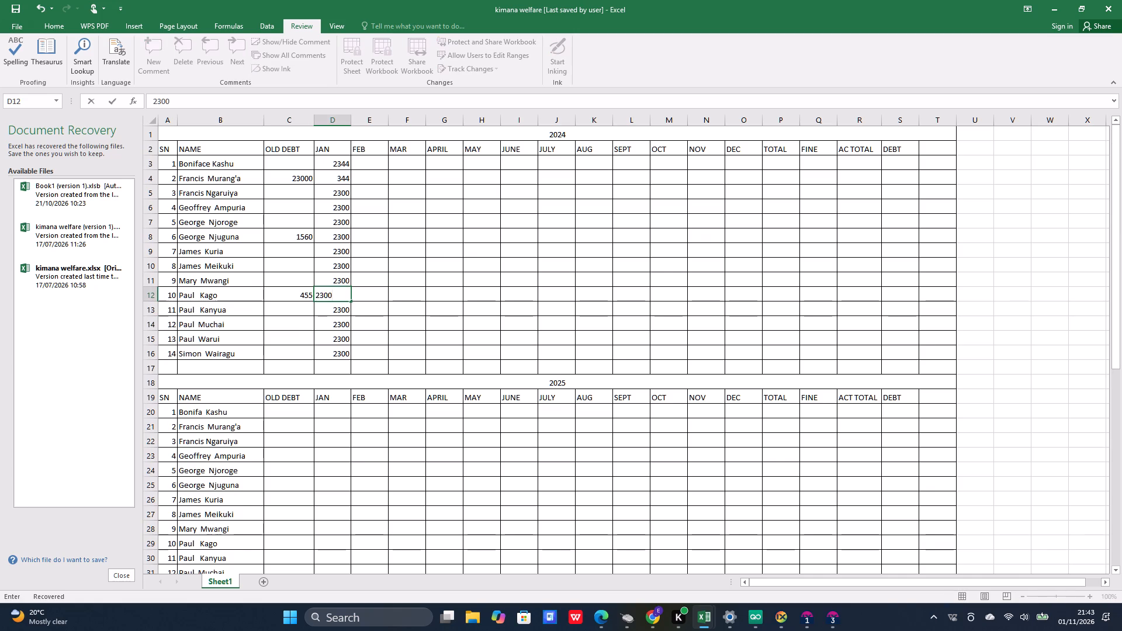
Enter 2300 as the 2024 FEB amount for members 1 through 5, in cells E3 to E7.
{"action": "left_click_drag", "start_coordinate": [362, 152], "coordinate": [363, 160]}
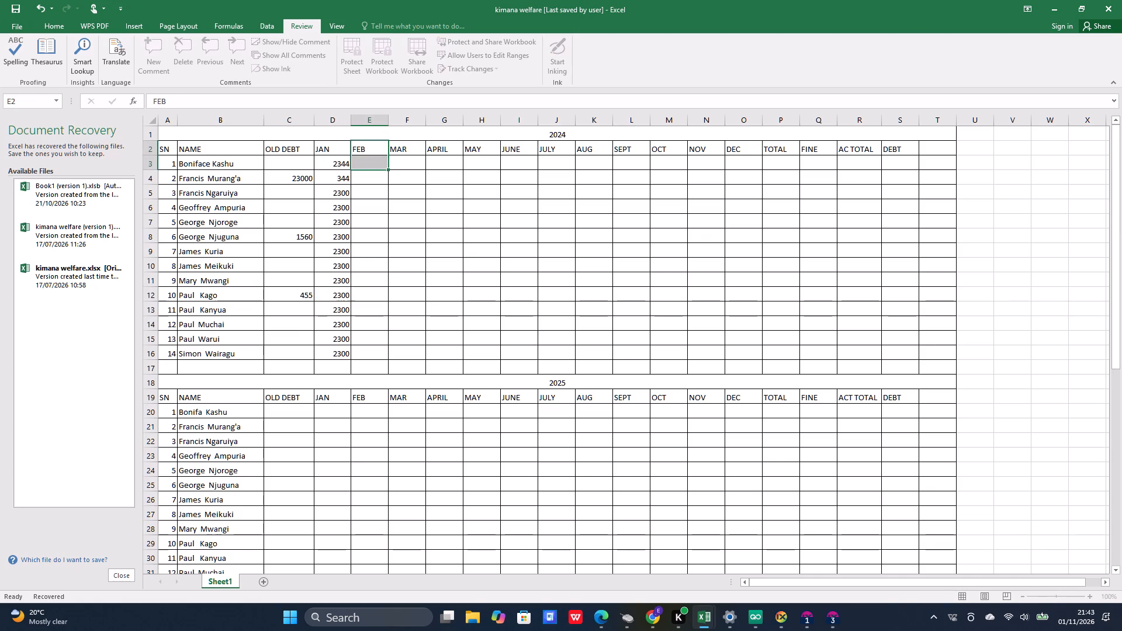
{"action": "left_click", "coordinate": [363, 160]}
{"action": "type", "text": "23"}
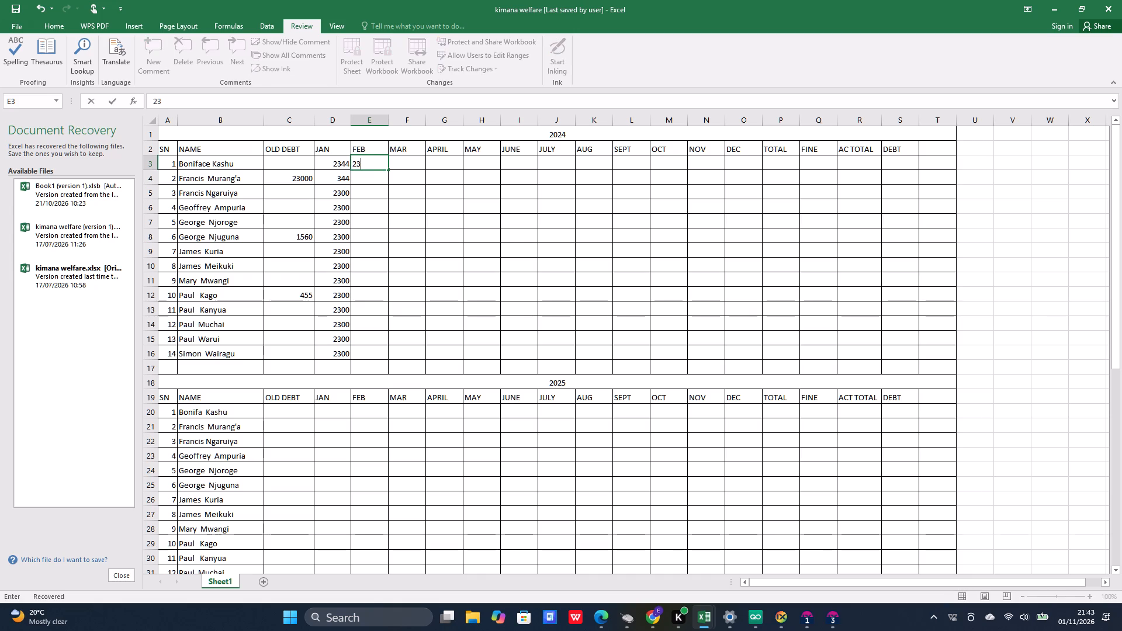
{"action": "type", "text": "00"}
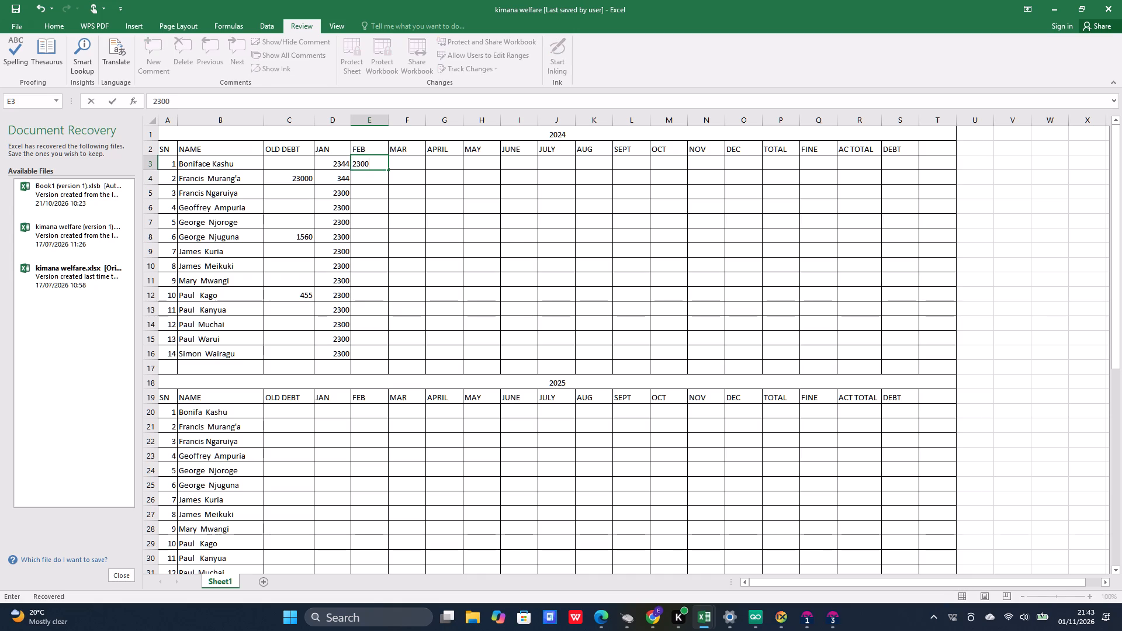
{"action": "left_click", "coordinate": [361, 172]}
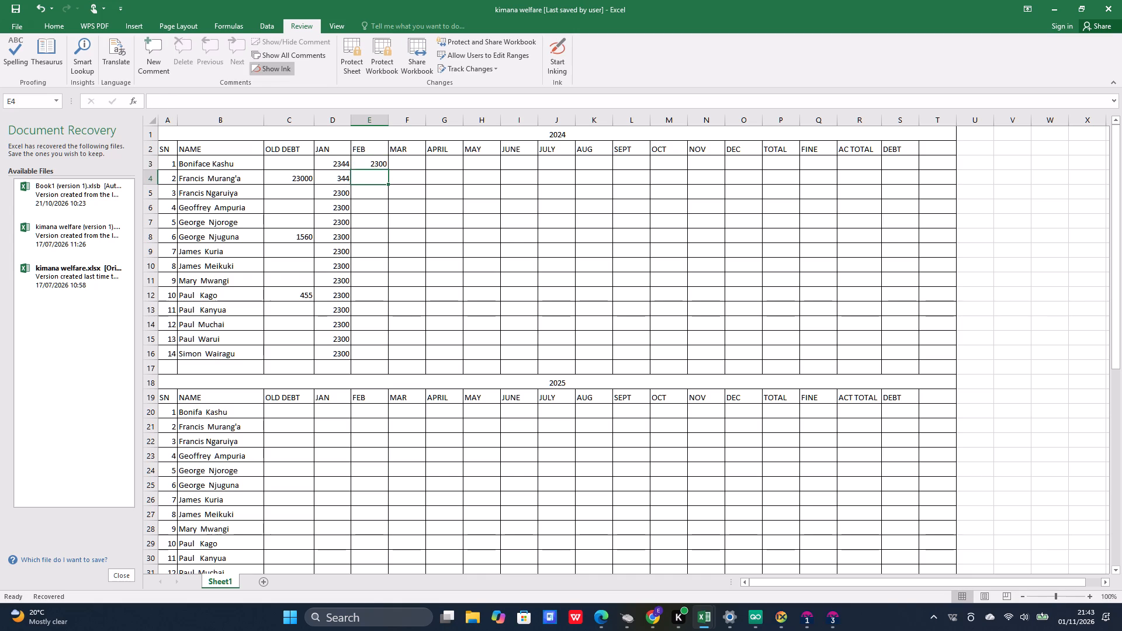
{"action": "type", "text": "2300"}
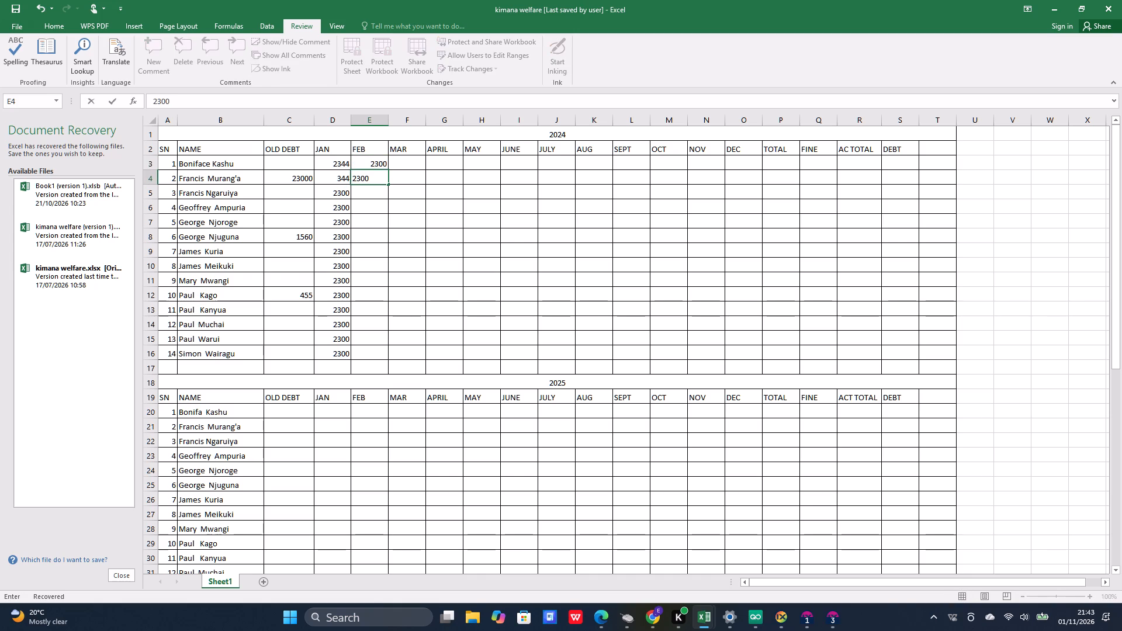
{"action": "left_click", "coordinate": [365, 192]}
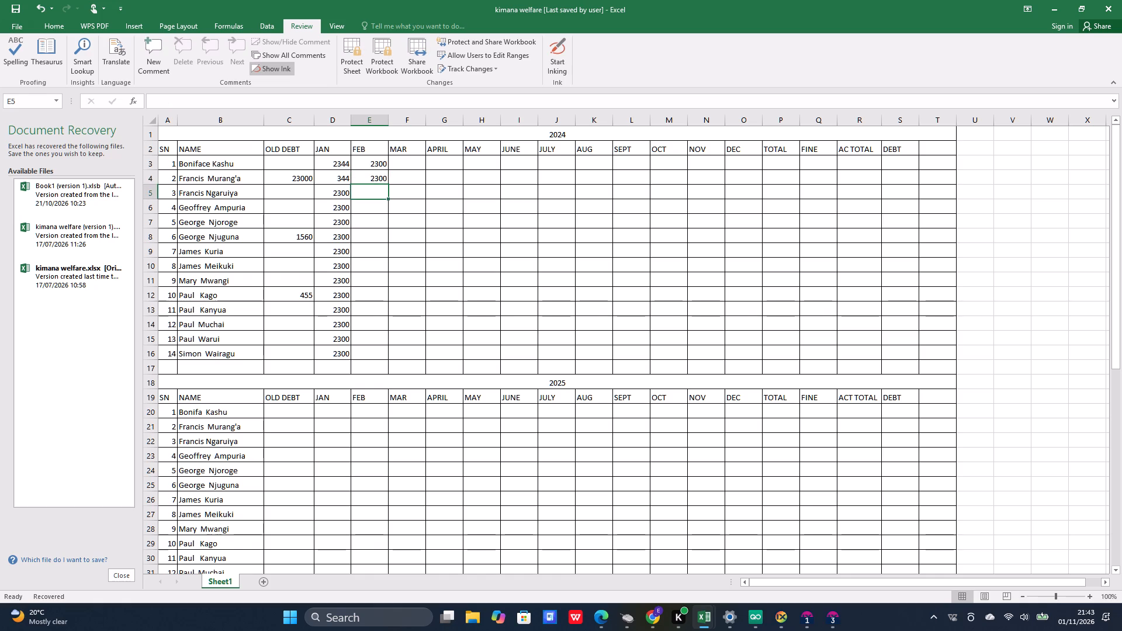
{"action": "type", "text": "23"}
{"action": "type", "text": "00"}
{"action": "left_click", "coordinate": [367, 208]}
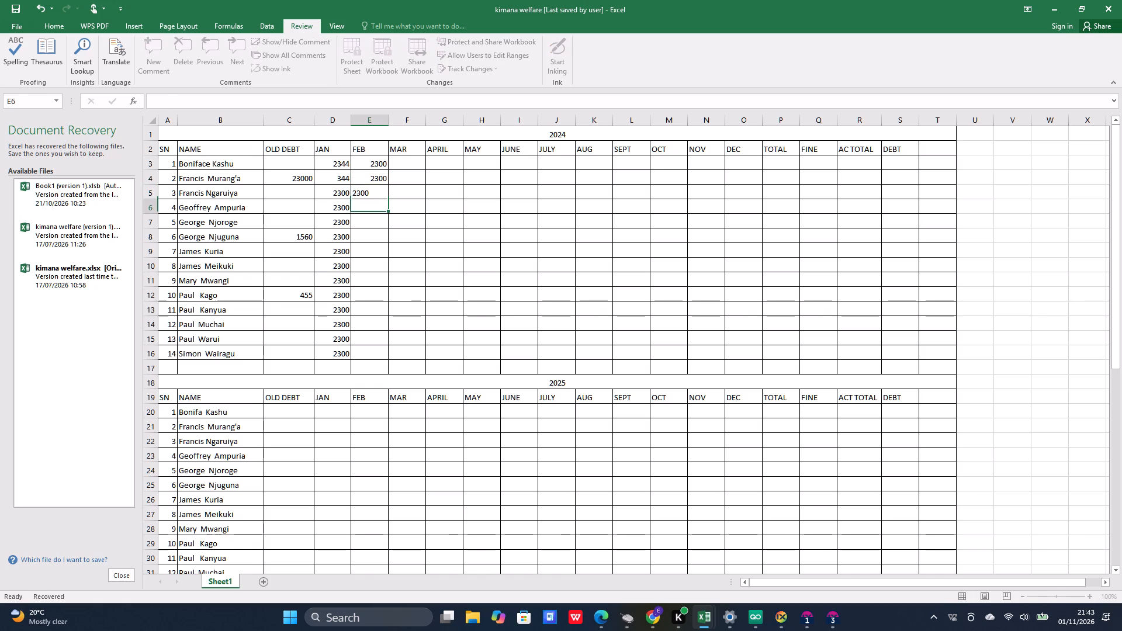
{"action": "type", "text": "2300"}
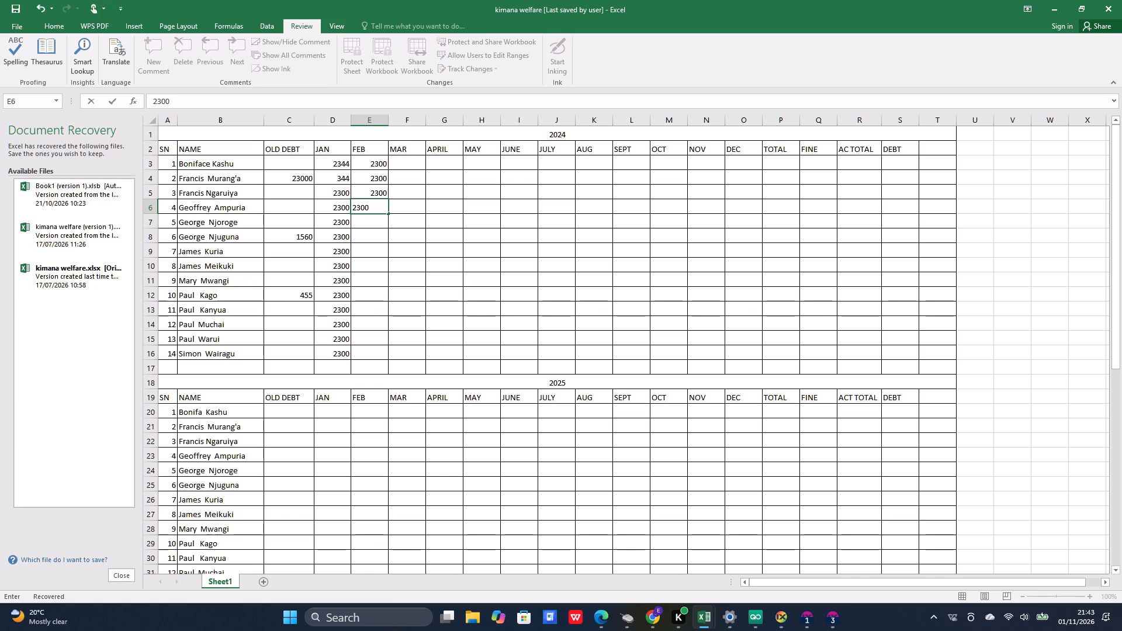
{"action": "left_click", "coordinate": [373, 223]}
{"action": "type", "text": "2300"}
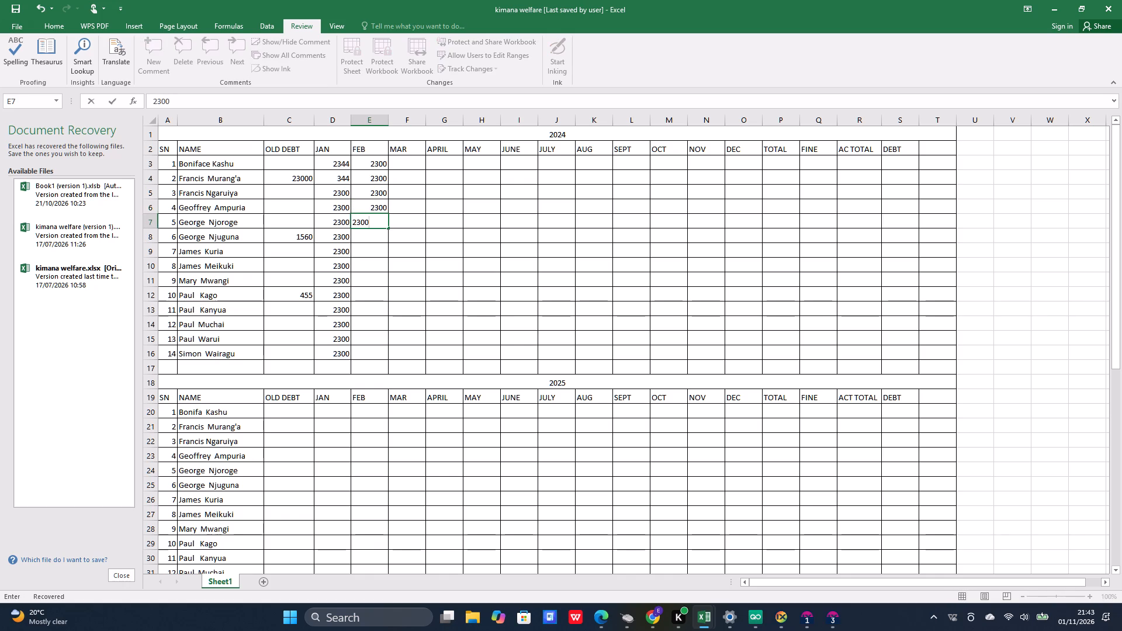
Enter 2300 as the 2024 FEB amount for members 6 through 9, in cells E8 to E11.
{"action": "left_click", "coordinate": [377, 234]}
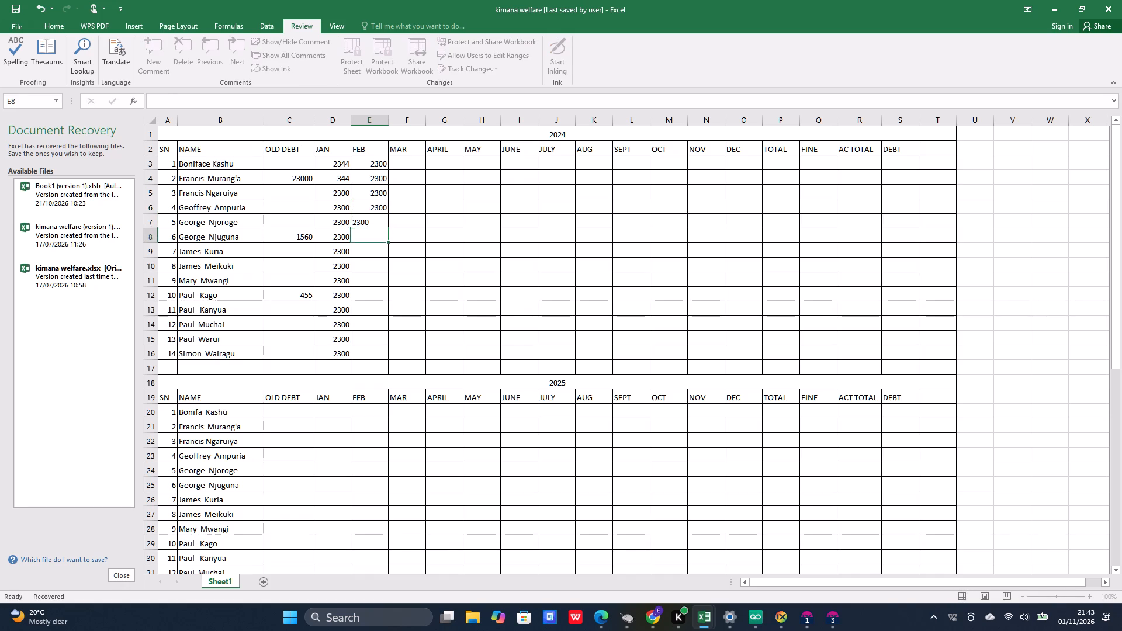
{"action": "type", "text": "2300"}
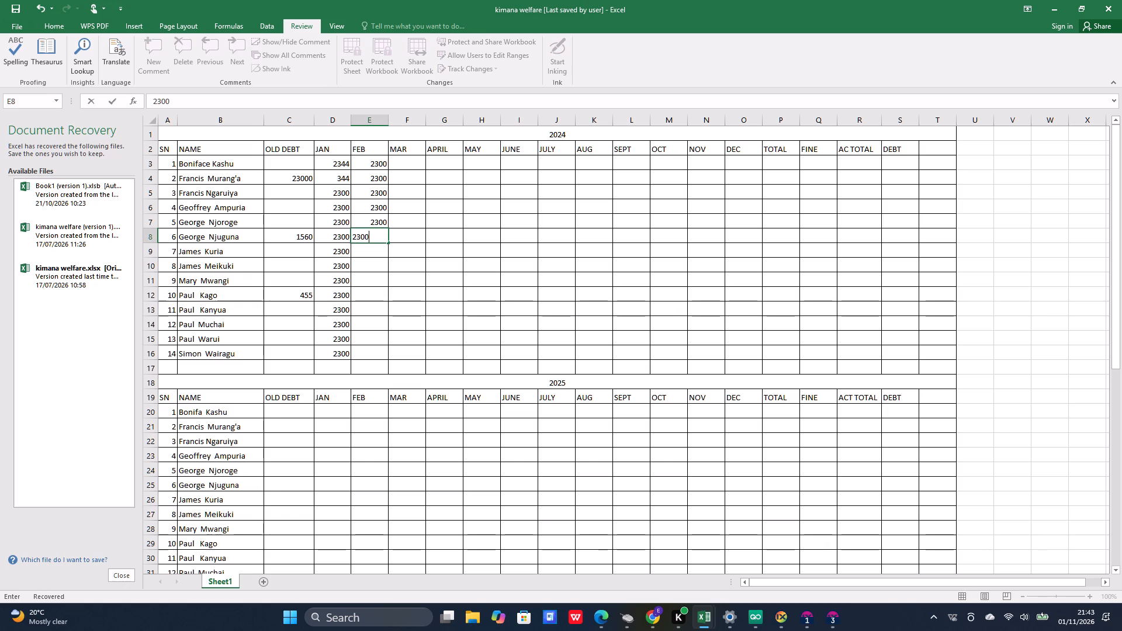
{"action": "left_click", "coordinate": [377, 247]}
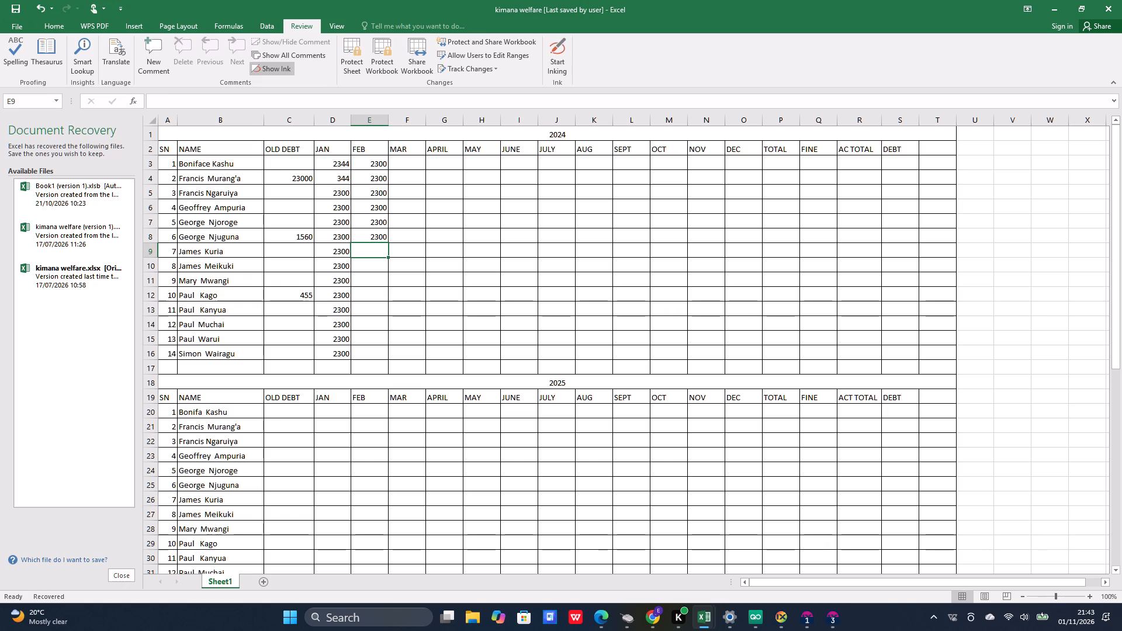
{"action": "type", "text": "23"}
{"action": "type", "text": "00"}
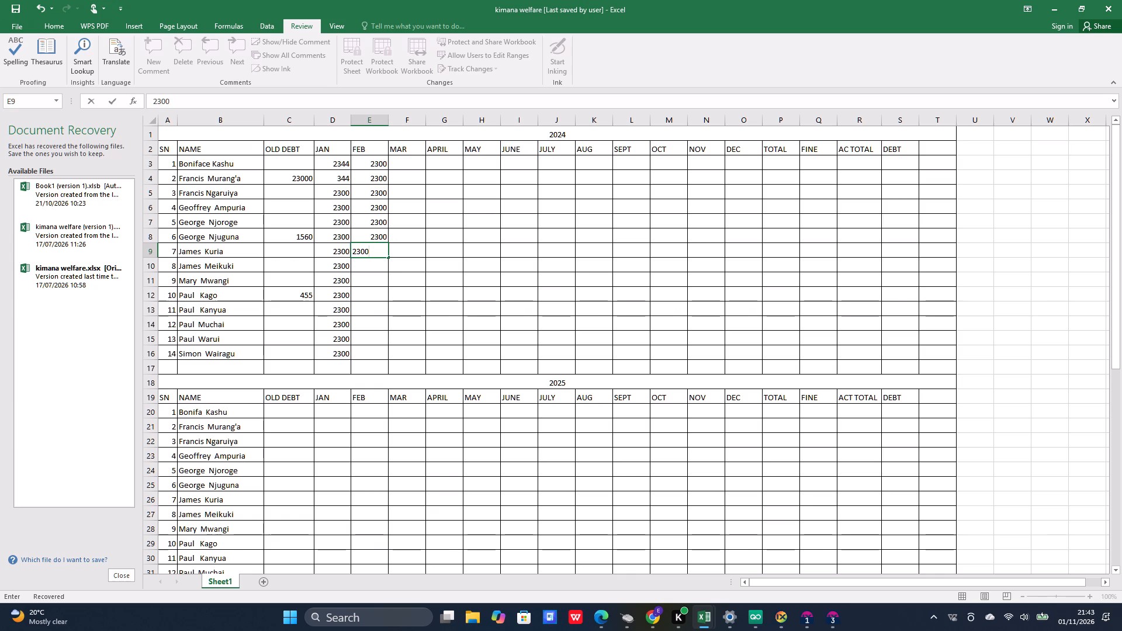
{"action": "left_click", "coordinate": [381, 266]}
{"action": "type", "text": "23"}
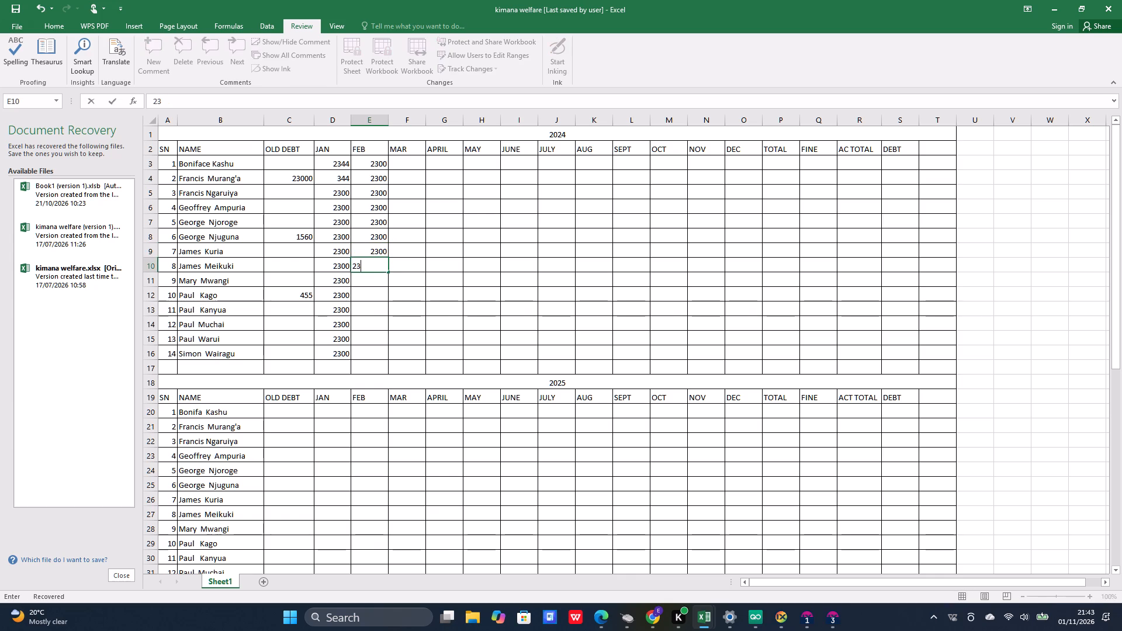
{"action": "type", "text": "00"}
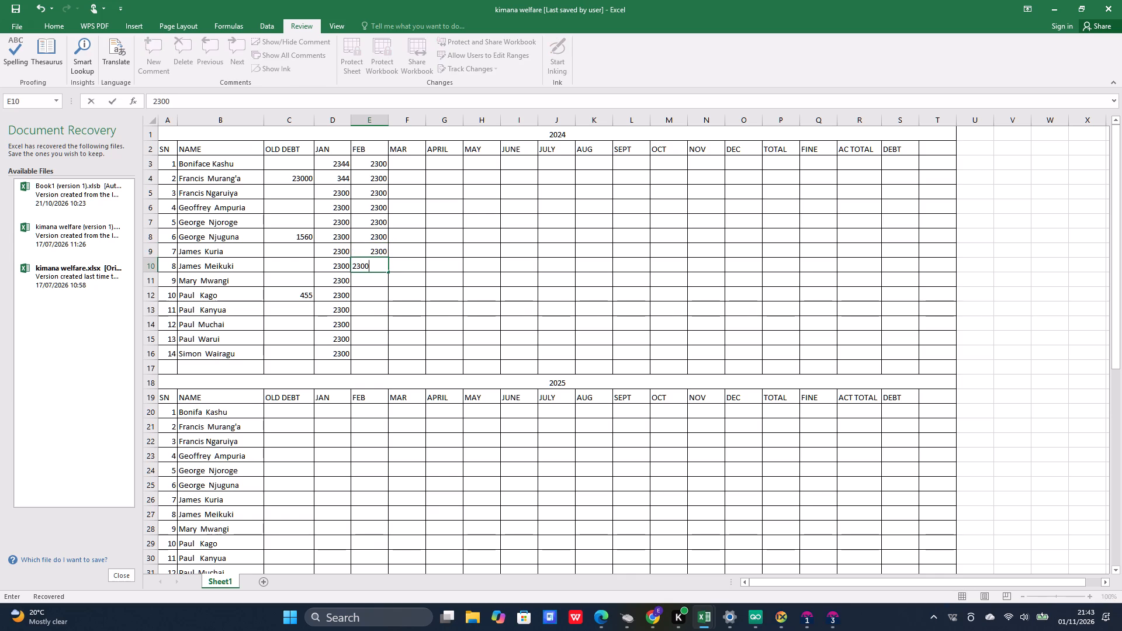
{"action": "left_click", "coordinate": [382, 279]}
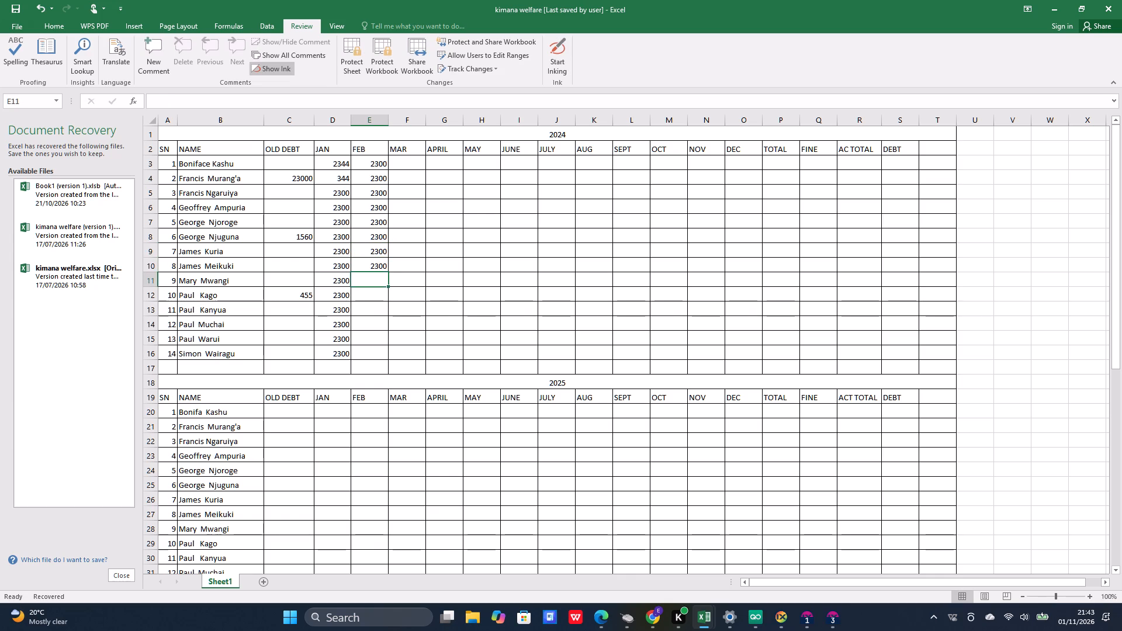
{"action": "type", "text": "23"}
{"action": "type", "text": "00"}
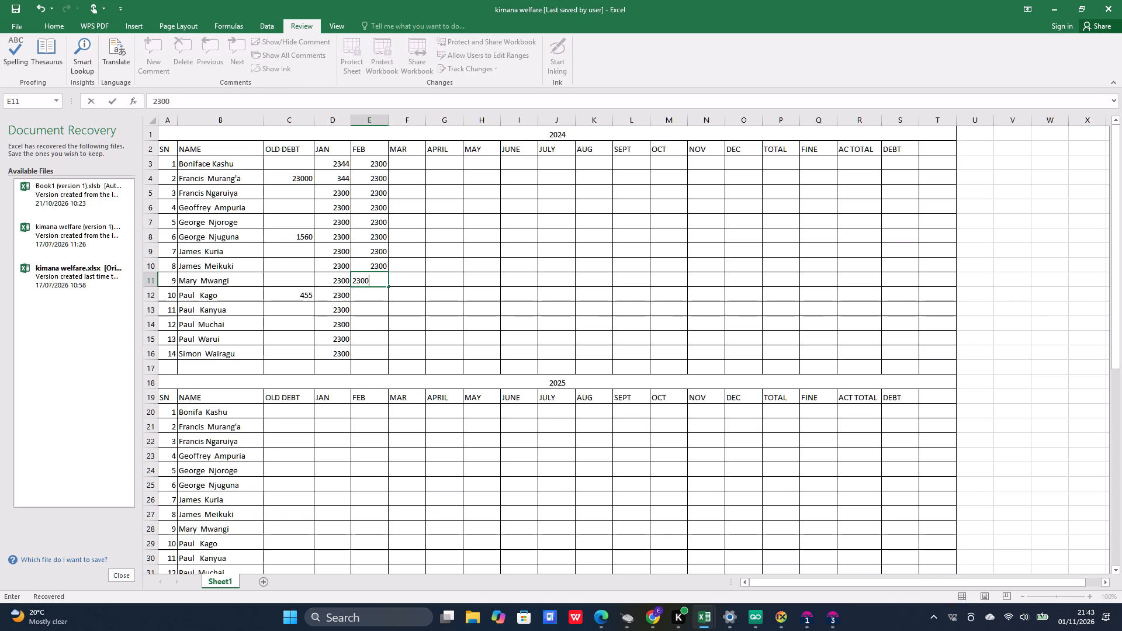
Enter 2300 as the 2024 FEB amount for members 10 through 14, in cells E12 to E16.
{"action": "left_click", "coordinate": [377, 293]}
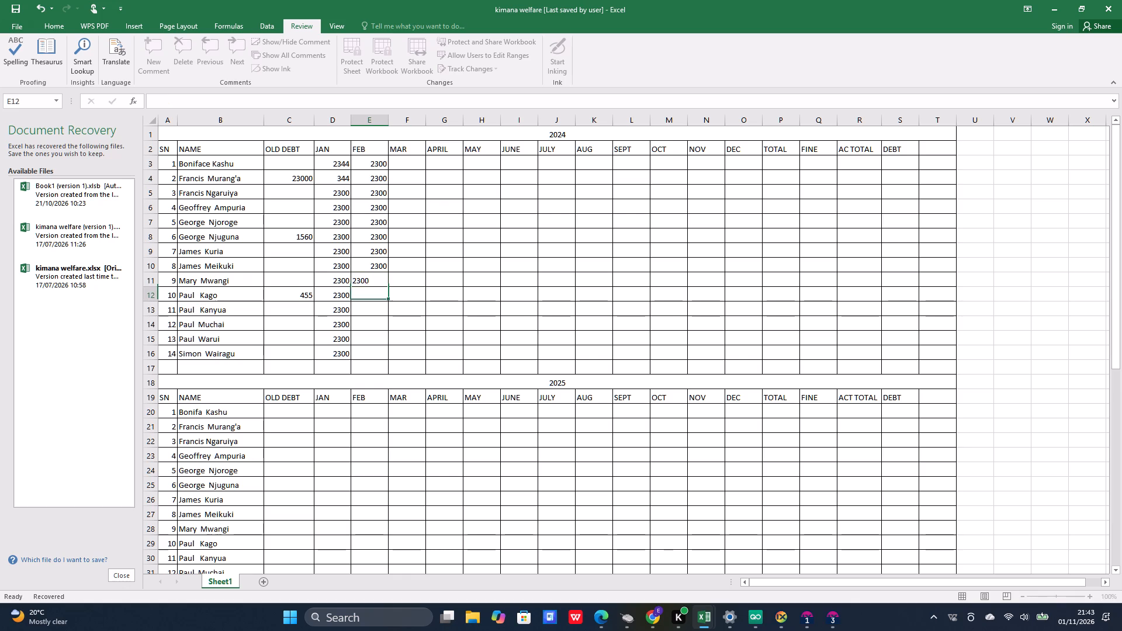
{"action": "type", "text": "2300"}
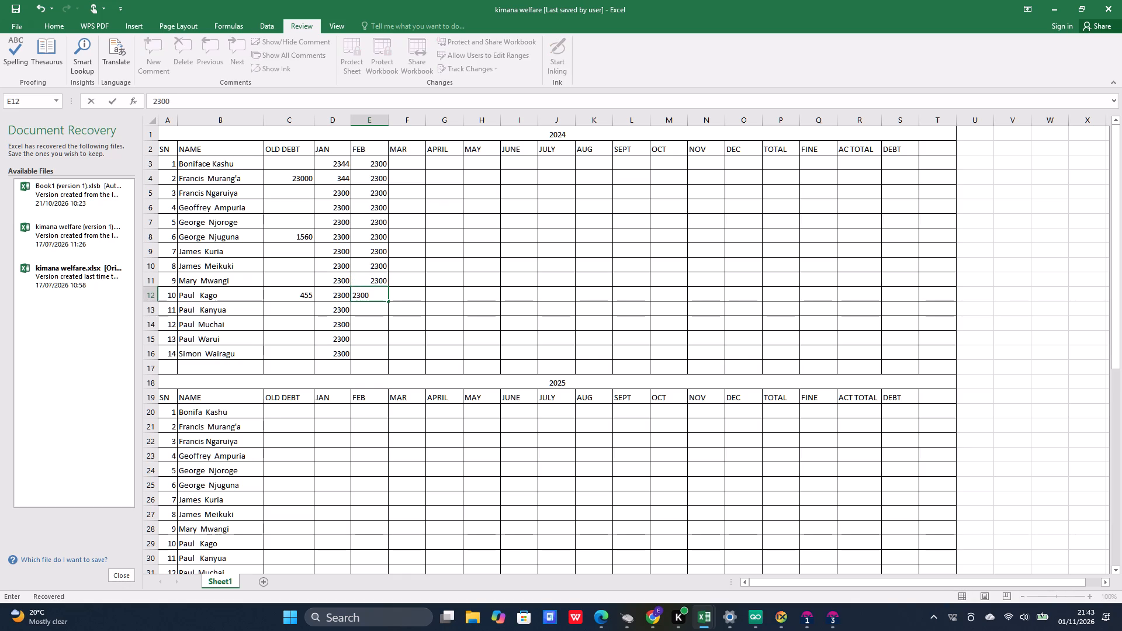
{"action": "left_click", "coordinate": [376, 308]}
{"action": "type", "text": "2300"}
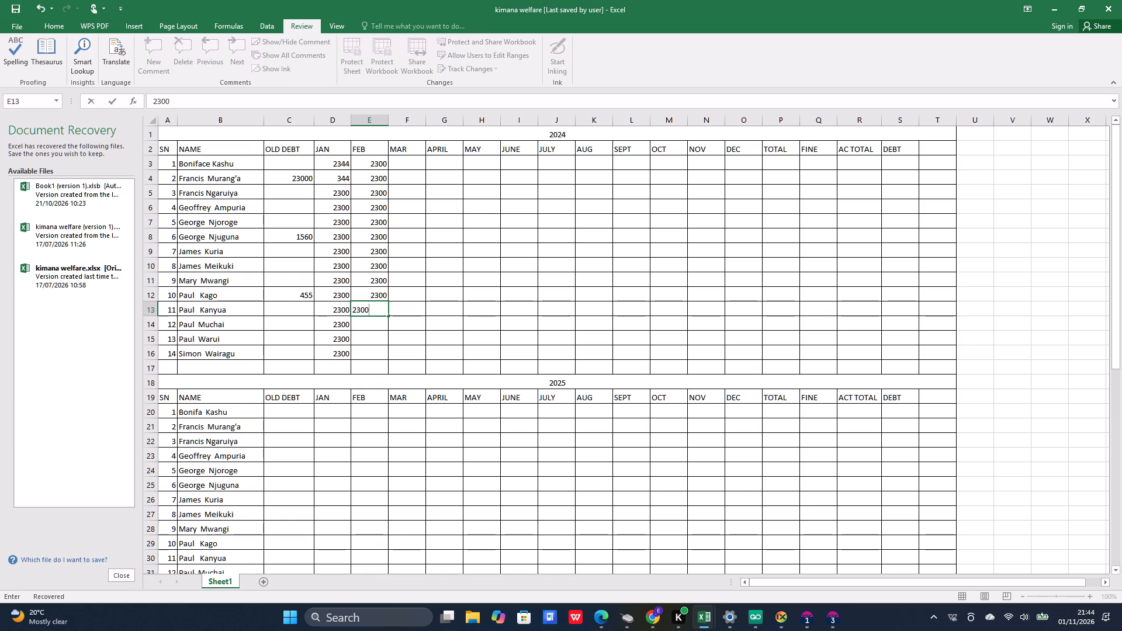
{"action": "left_click", "coordinate": [378, 323]}
{"action": "type", "text": "2300"}
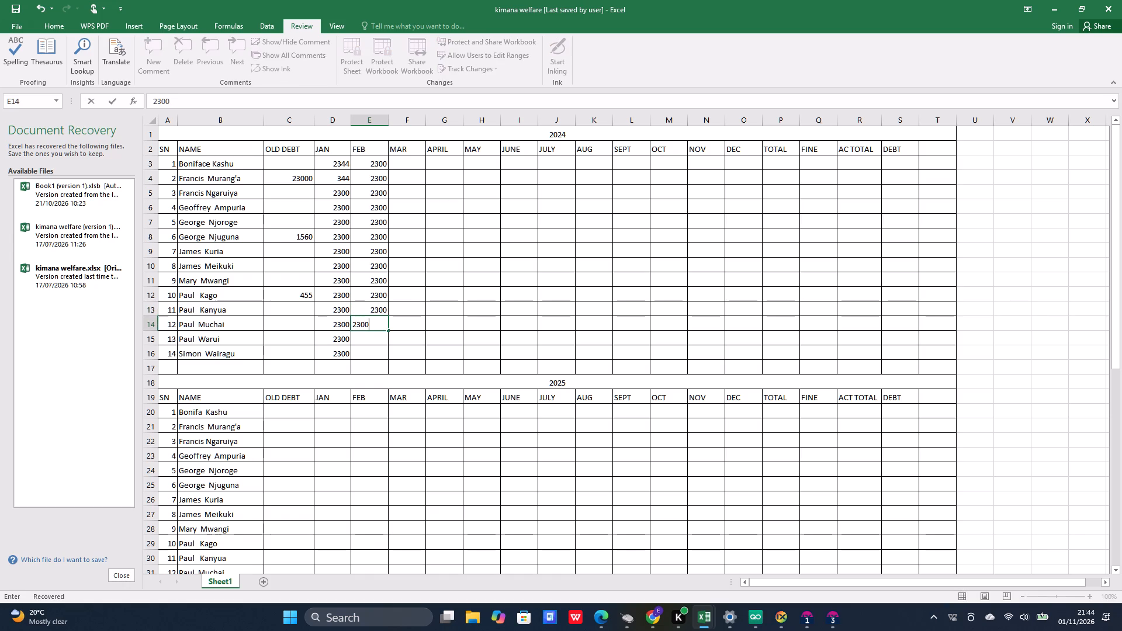
{"action": "left_click", "coordinate": [376, 339]}
{"action": "type", "text": "2300"}
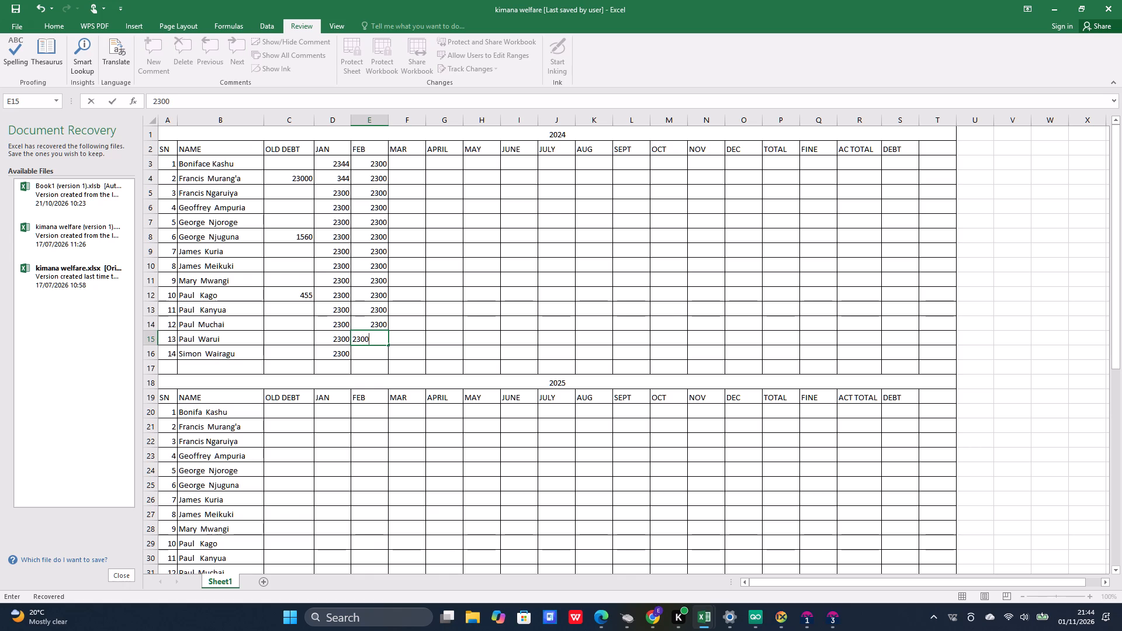
{"action": "left_click", "coordinate": [375, 351]}
{"action": "type", "text": "2300"}
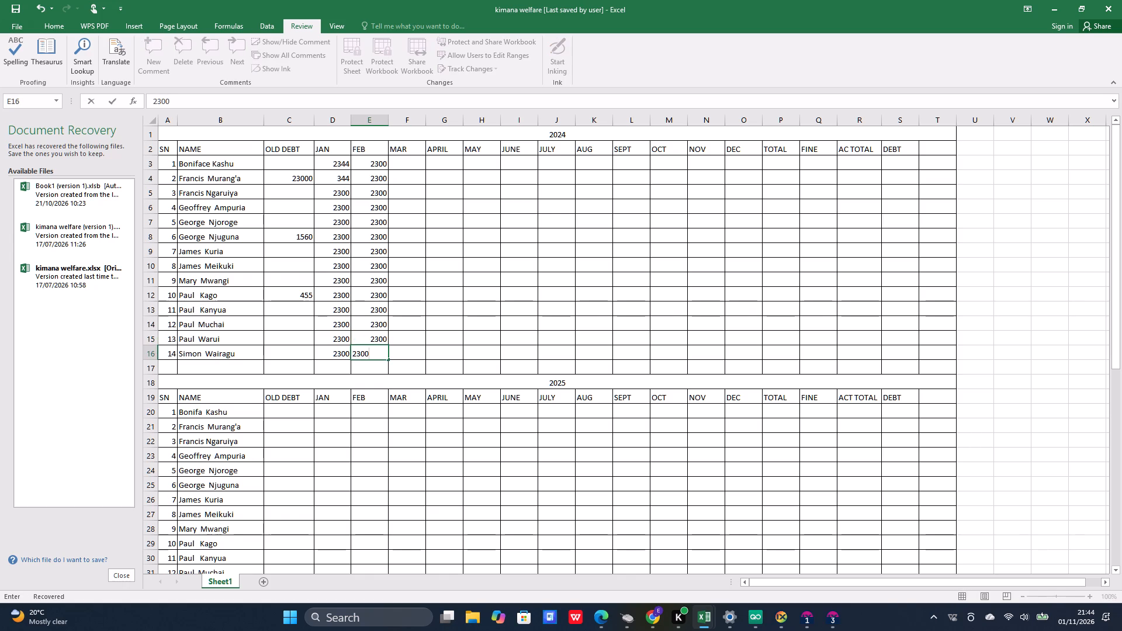
Enter 2300 as the 2024 MAR amount for members 1 through 5, in cells F3 to F7.
{"action": "left_click", "coordinate": [400, 161]}
{"action": "type", "text": "23"}
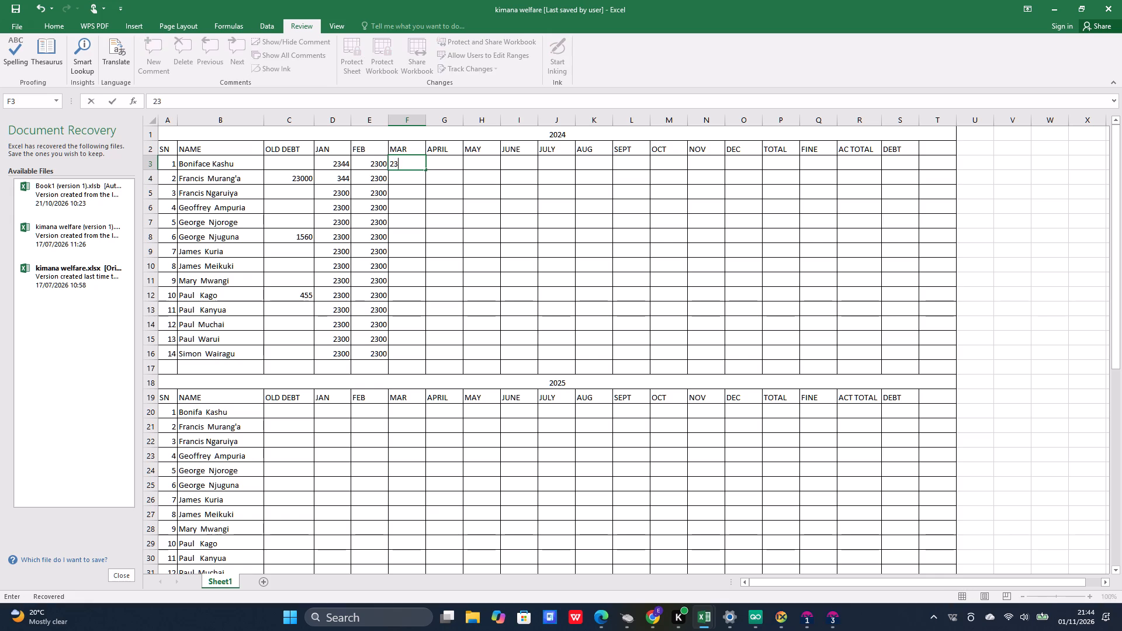
{"action": "type", "text": "00"}
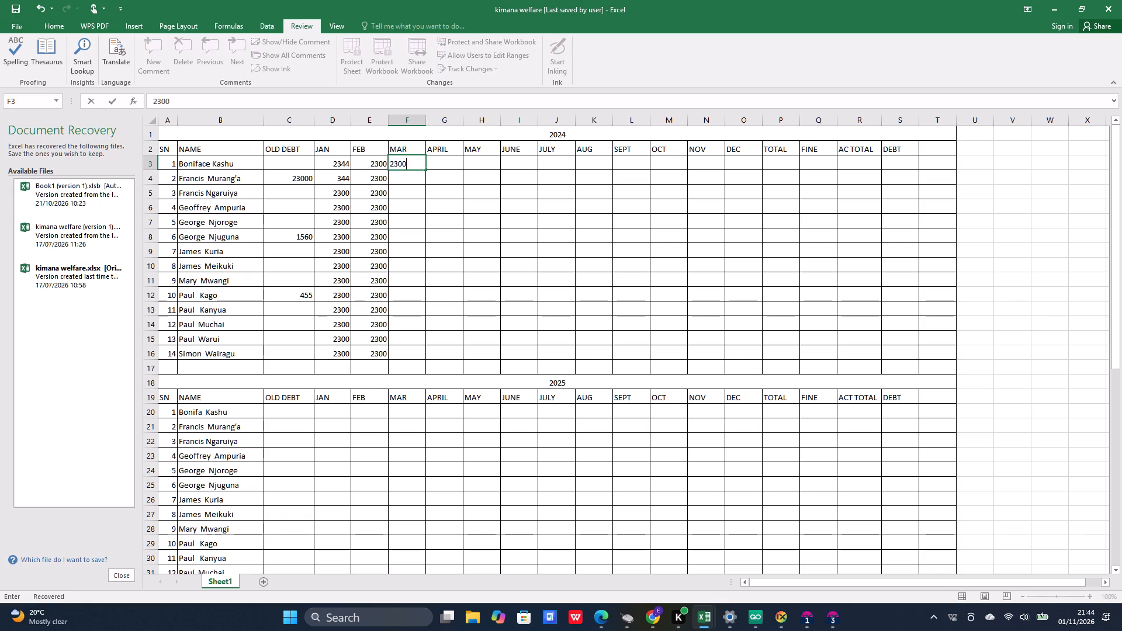
{"action": "left_click", "coordinate": [412, 176]}
{"action": "type", "text": "2300"}
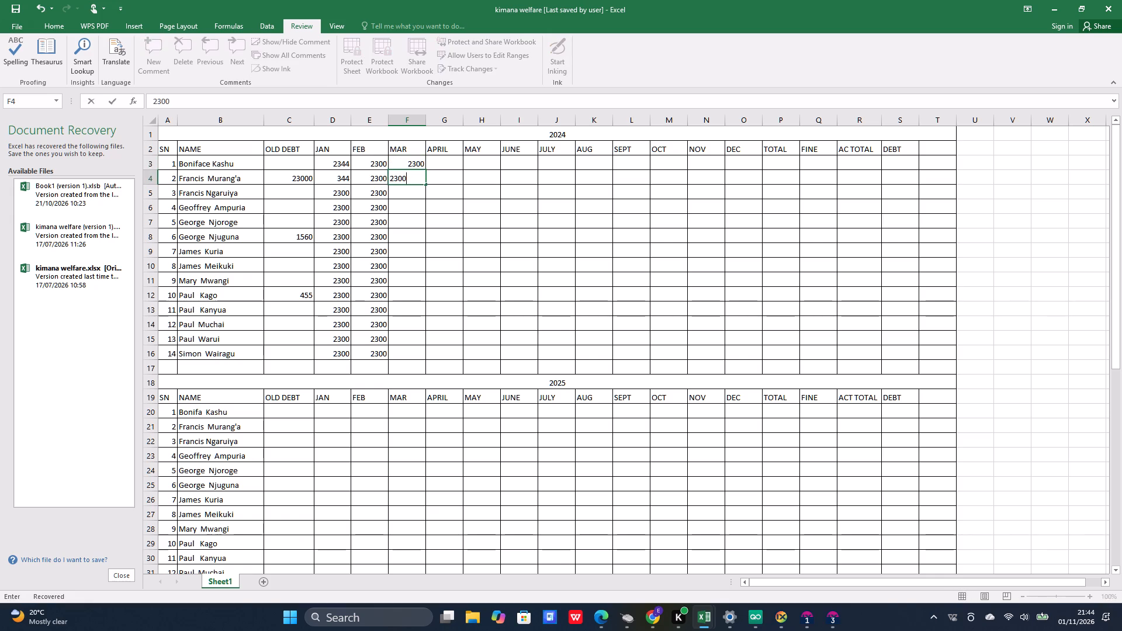
{"action": "left_click", "coordinate": [413, 196]}
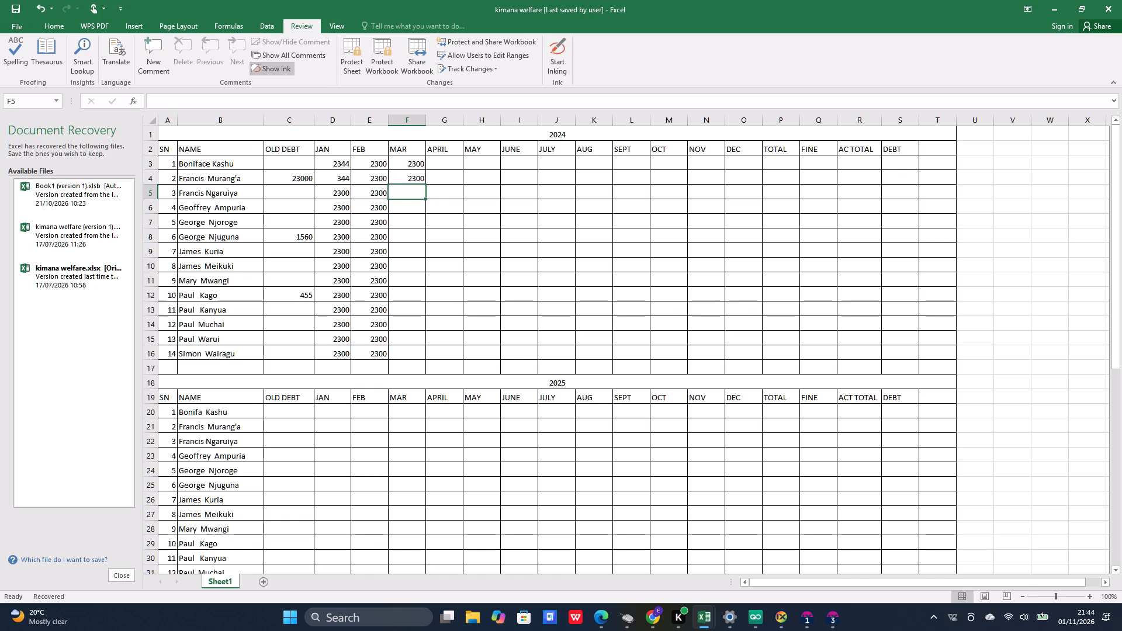
{"action": "type", "text": "2300"}
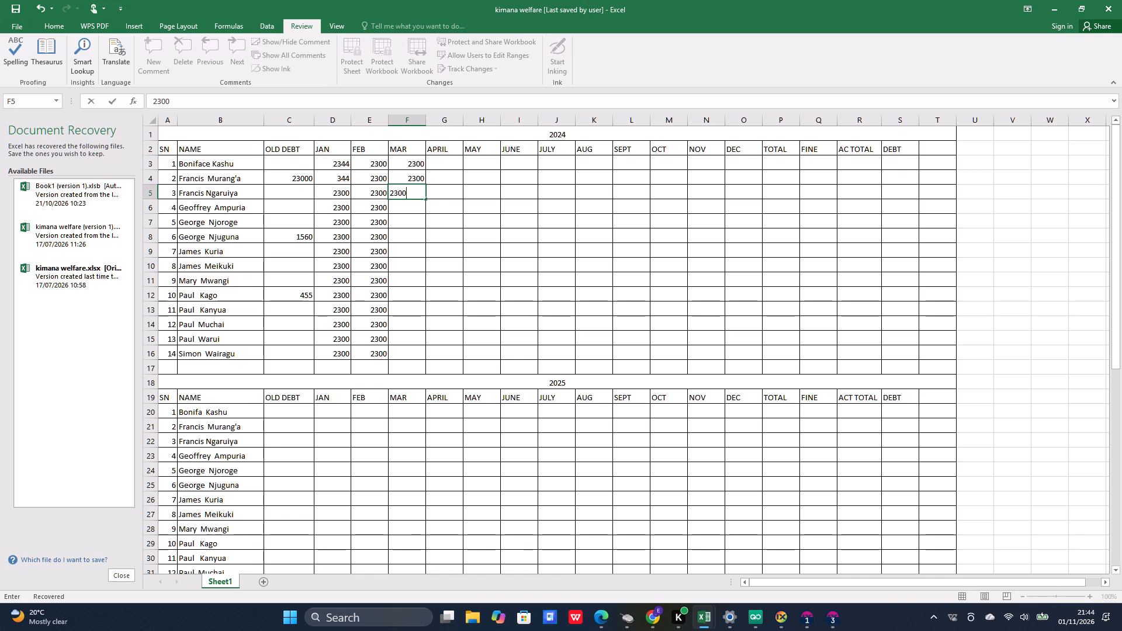
{"action": "left_click", "coordinate": [415, 205]}
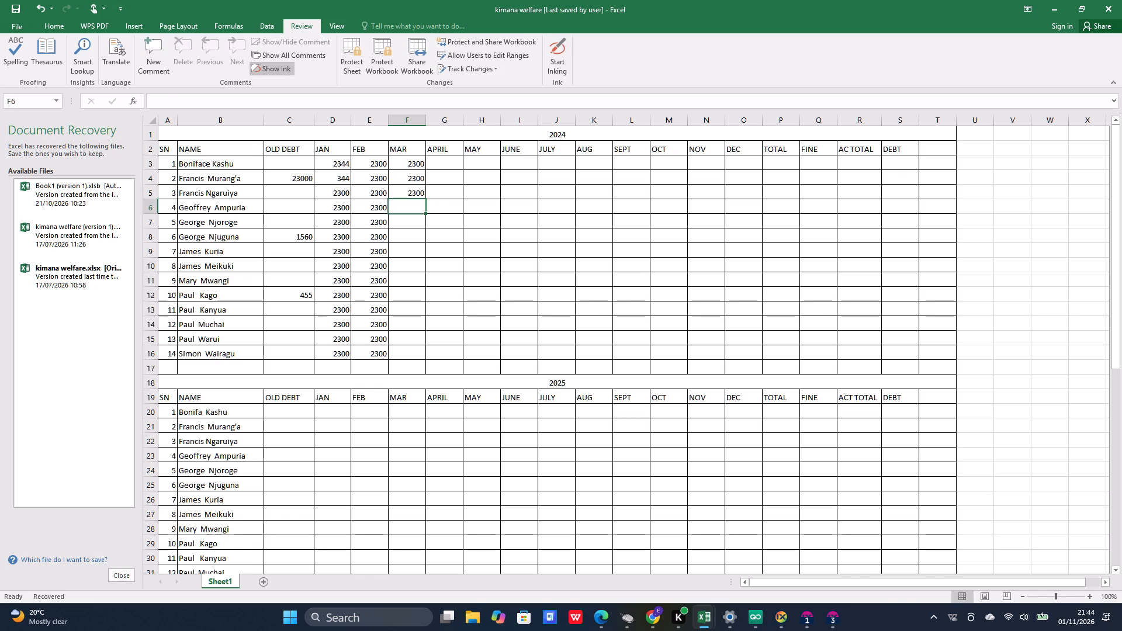
{"action": "type", "text": "2300"}
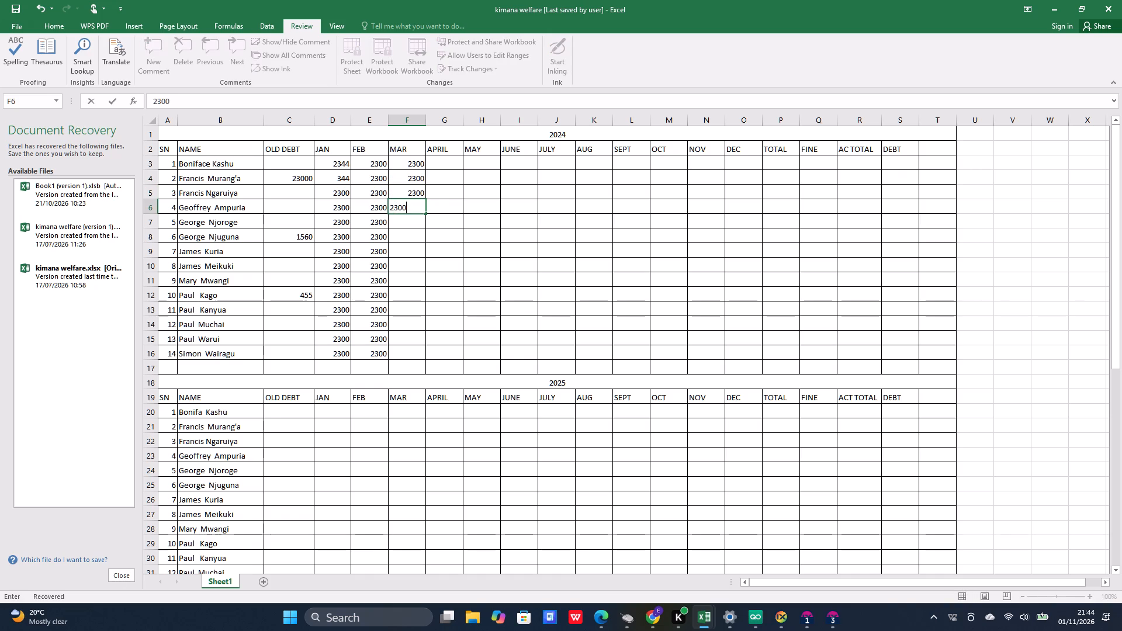
{"action": "left_click", "coordinate": [415, 219]}
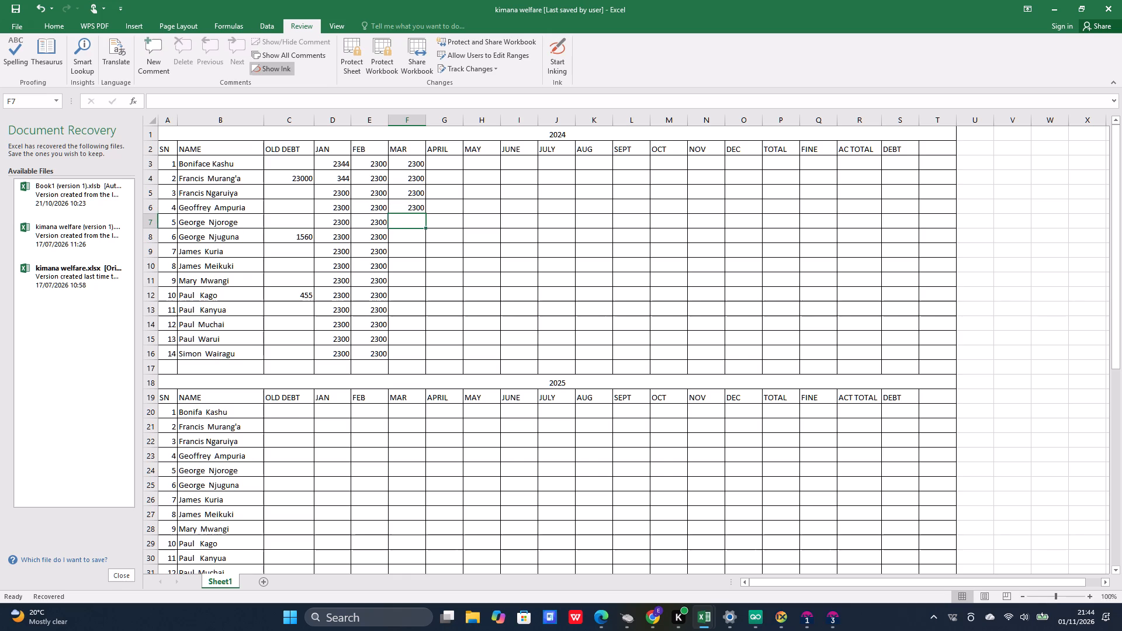
{"action": "type", "text": "2300"}
Enter 2300 as the 2024 MAR amount for members 6 through 9, in cells F8 to F11.
{"action": "left_click", "coordinate": [417, 238]}
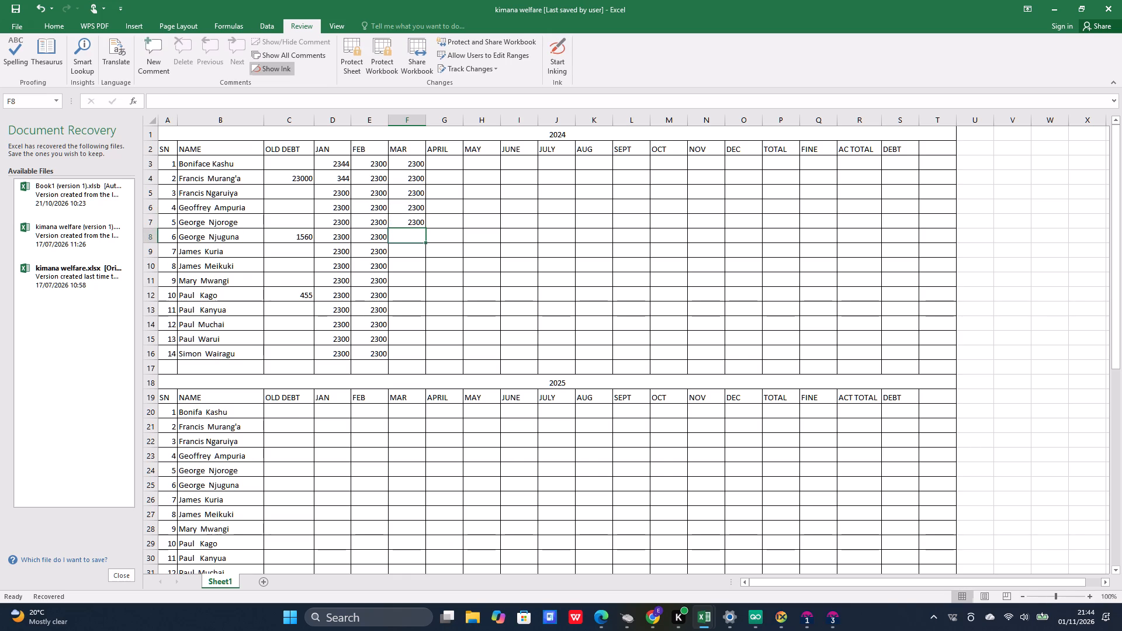
{"action": "type", "text": "2300"}
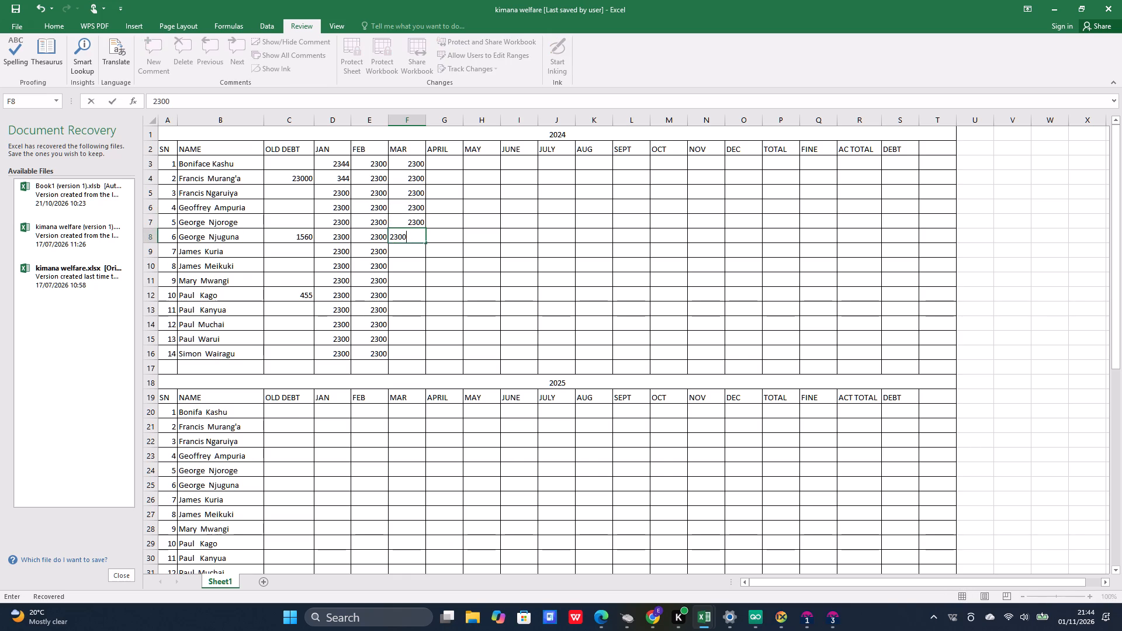
{"action": "left_click", "coordinate": [417, 251]}
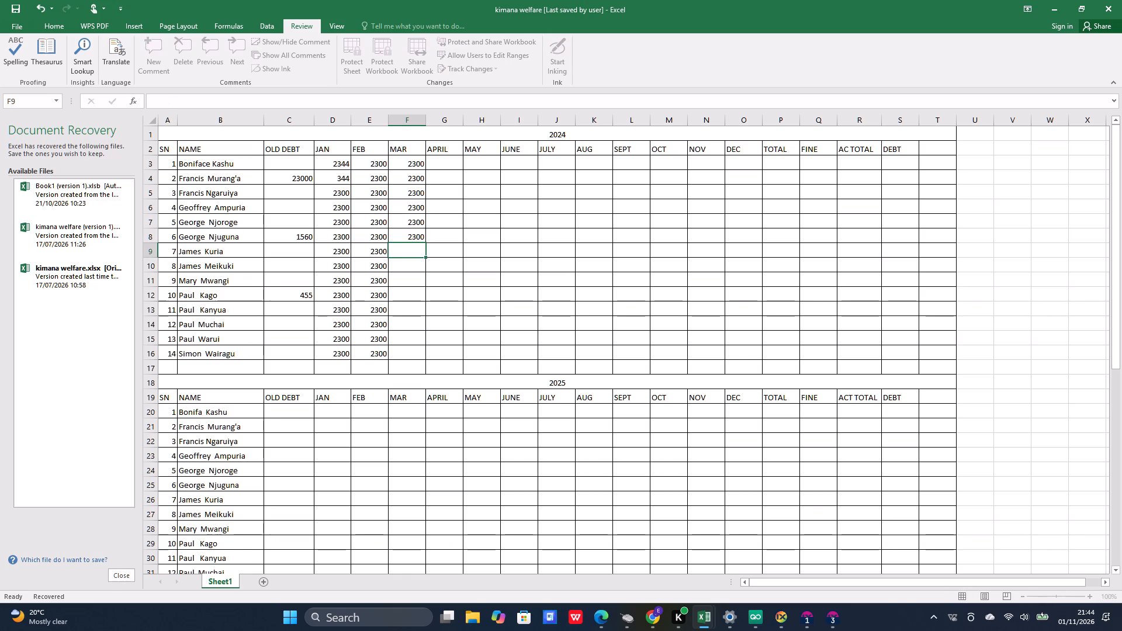
{"action": "type", "text": "23"}
{"action": "type", "text": "00"}
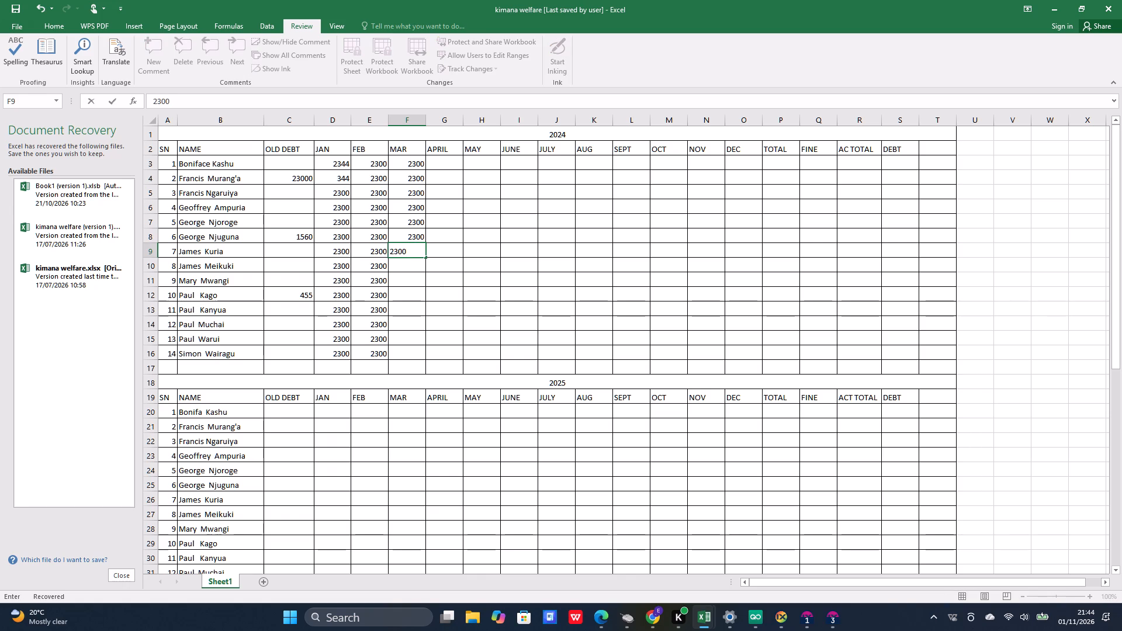
{"action": "left_click", "coordinate": [407, 268]}
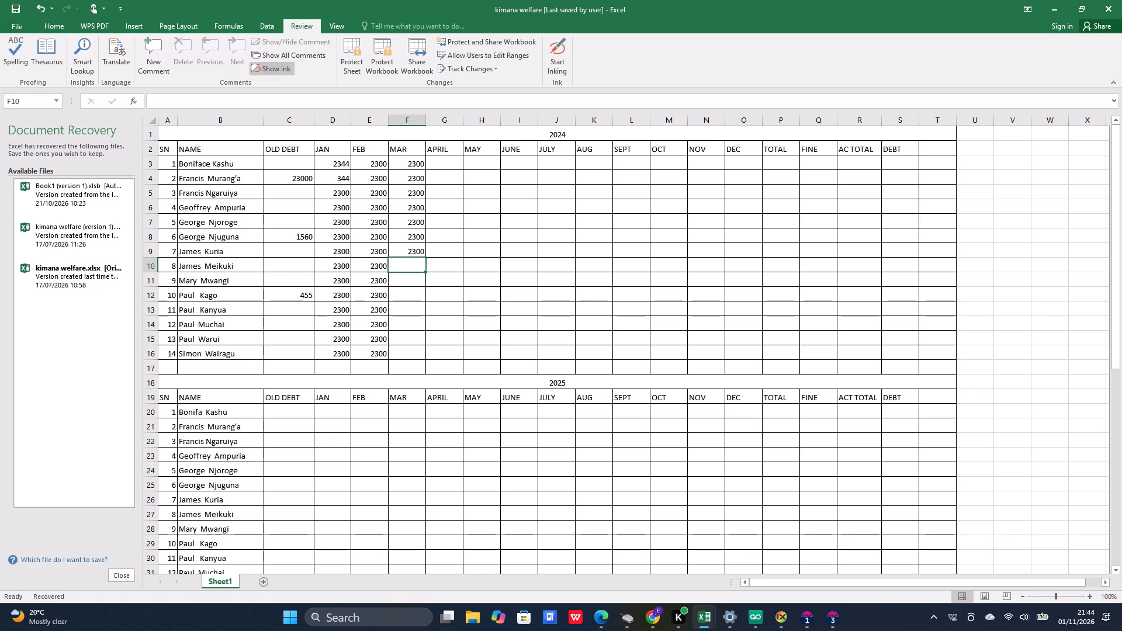
{"action": "type", "text": "2300"}
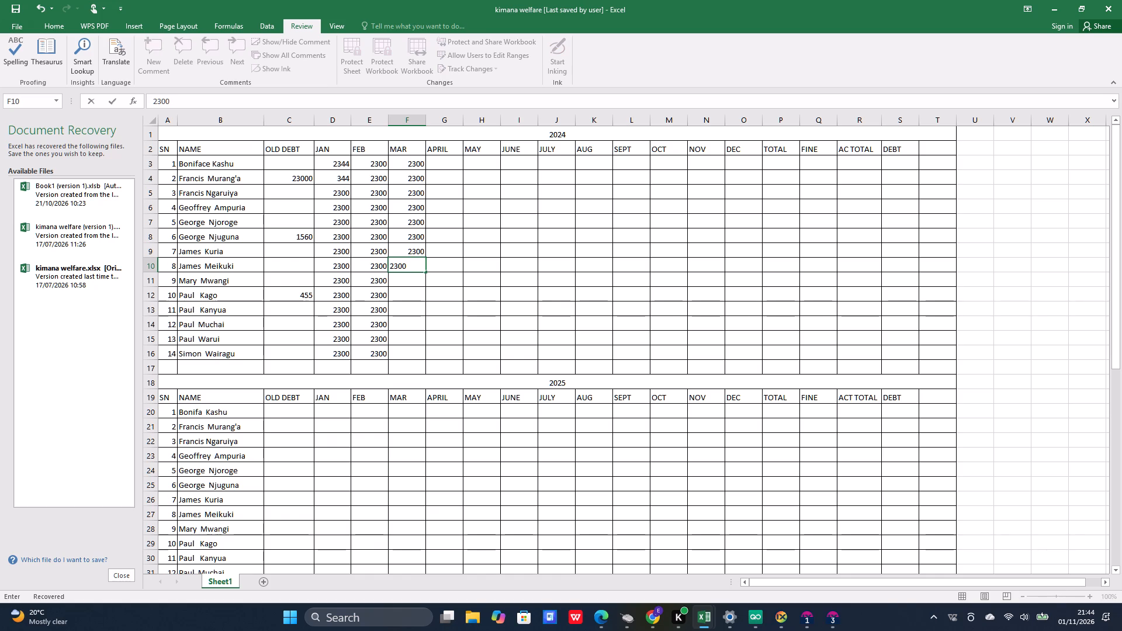
{"action": "left_click", "coordinate": [410, 277]}
{"action": "type", "text": "2300"}
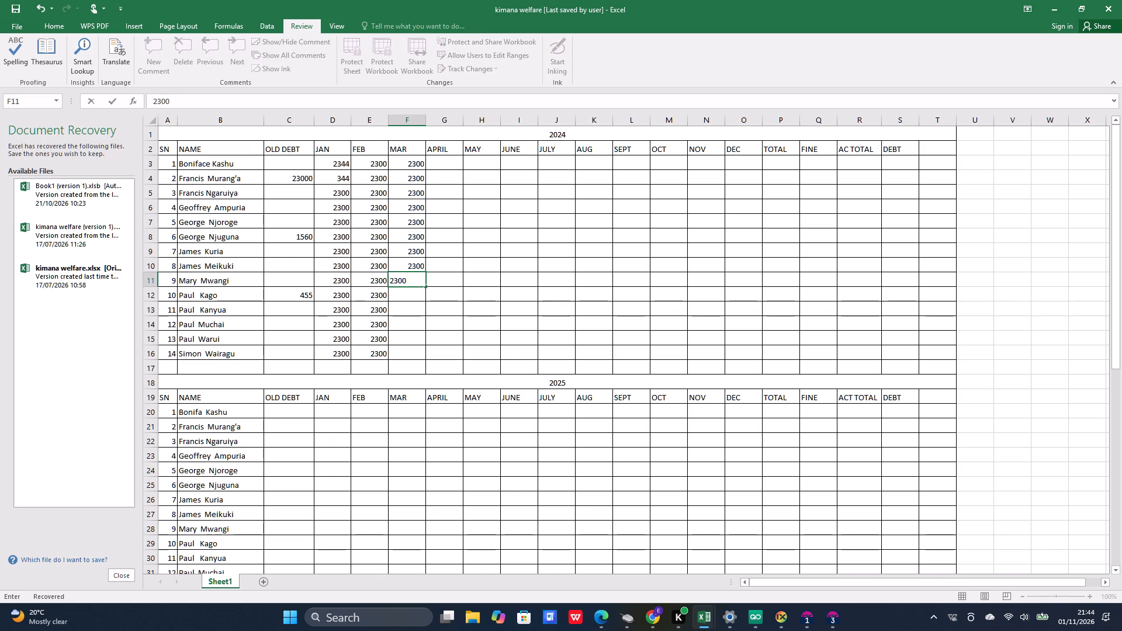
Enter 2300 as the 2024 MAR amount for members 10 through 14, in cells F12 to F16.
{"action": "left_click", "coordinate": [411, 293]}
{"action": "type", "text": "2300"}
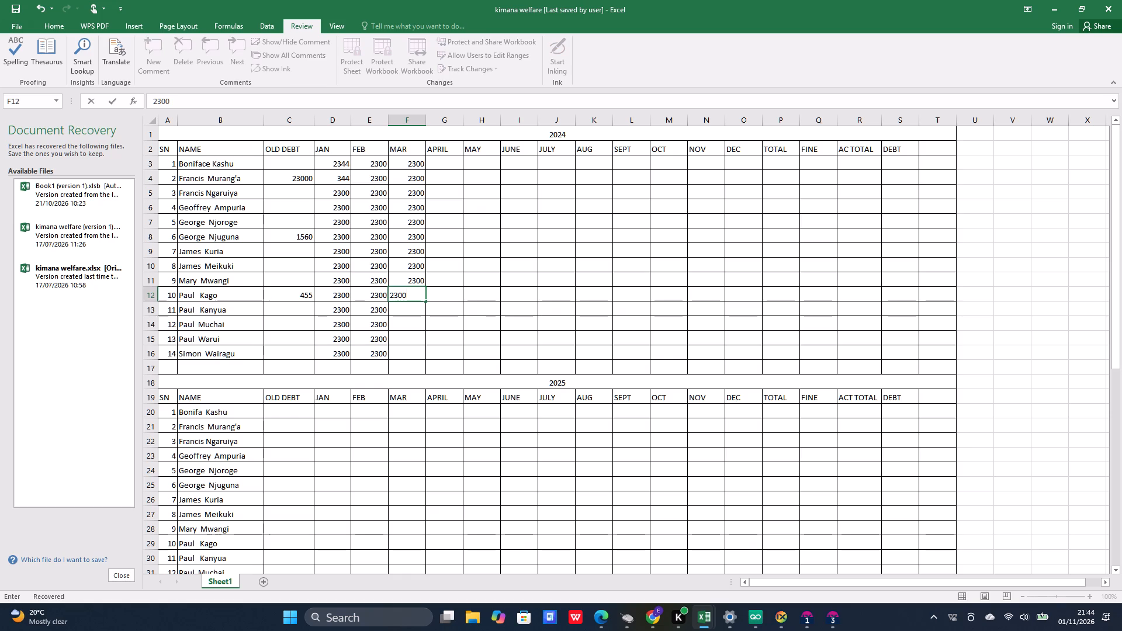
{"action": "left_click", "coordinate": [414, 311]}
{"action": "type", "text": "2300"}
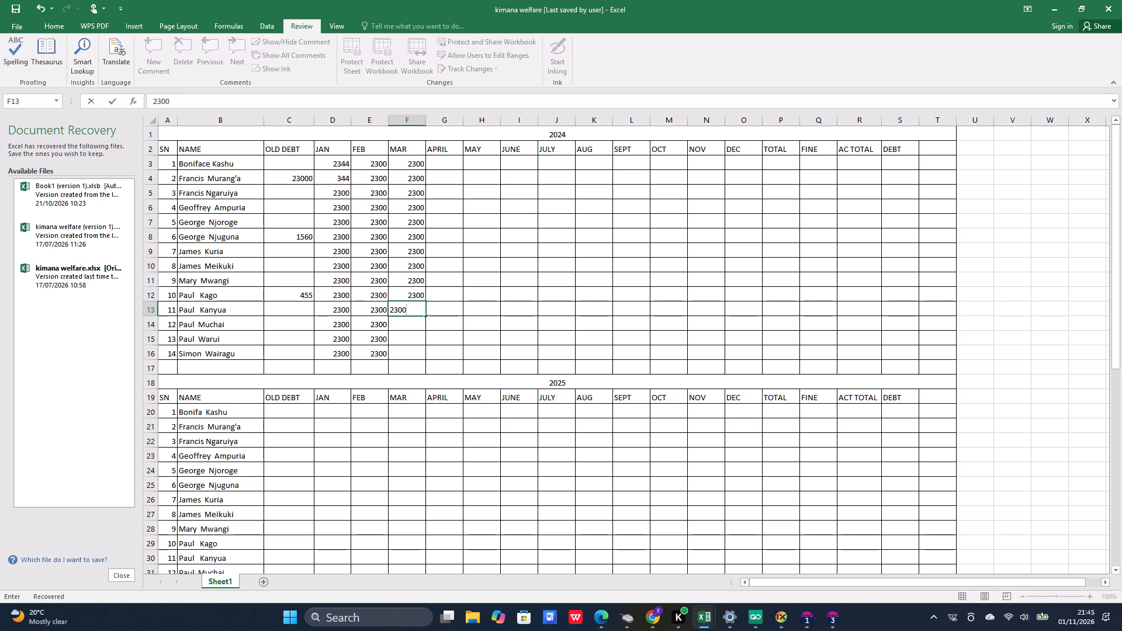
{"action": "left_click", "coordinate": [412, 326]}
{"action": "type", "text": "2300"}
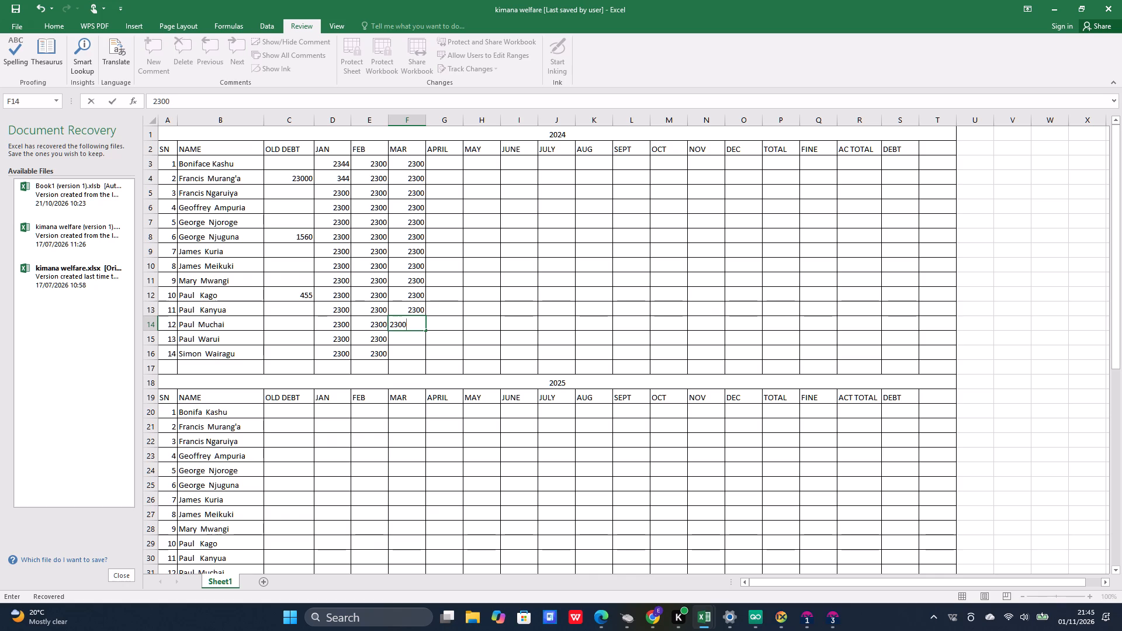
{"action": "left_click", "coordinate": [411, 337]}
{"action": "type", "text": "2300"}
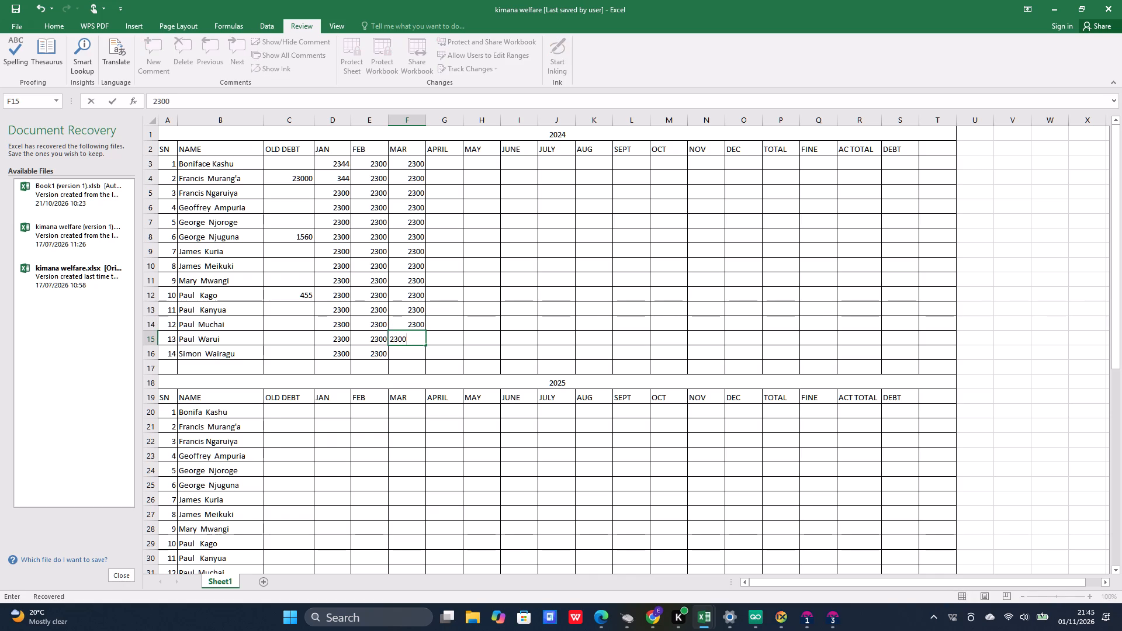
{"action": "left_click", "coordinate": [410, 350]}
{"action": "type", "text": "2300"}
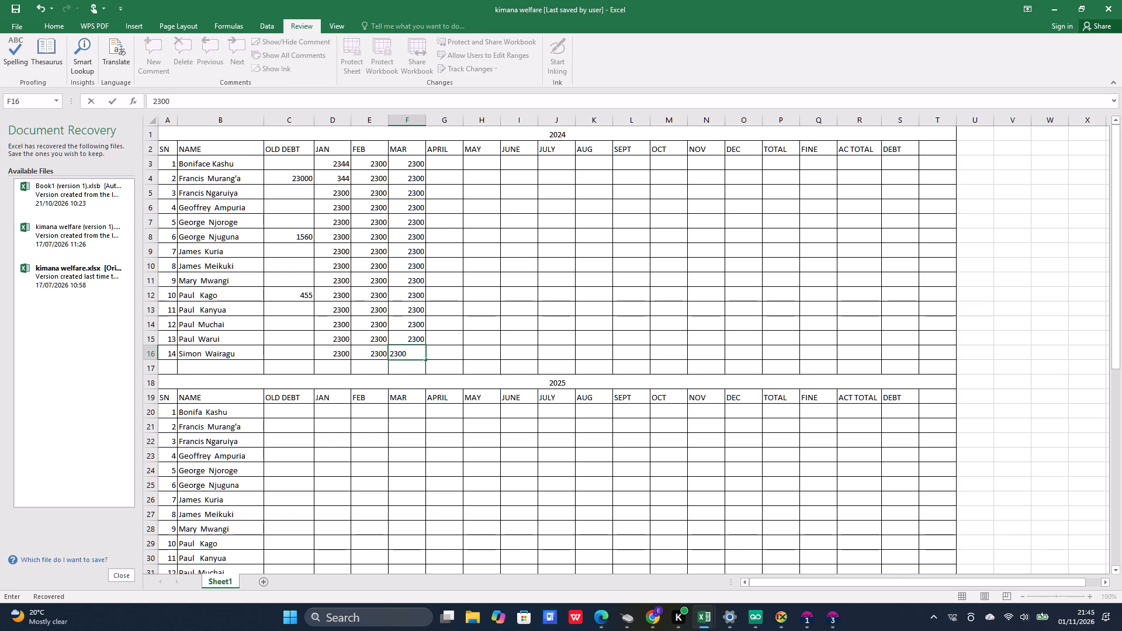
Enter 2300 as the 2024 APRIL amount for members 1 through 5, in cells G3 to G7.
{"action": "left_click", "coordinate": [434, 160]}
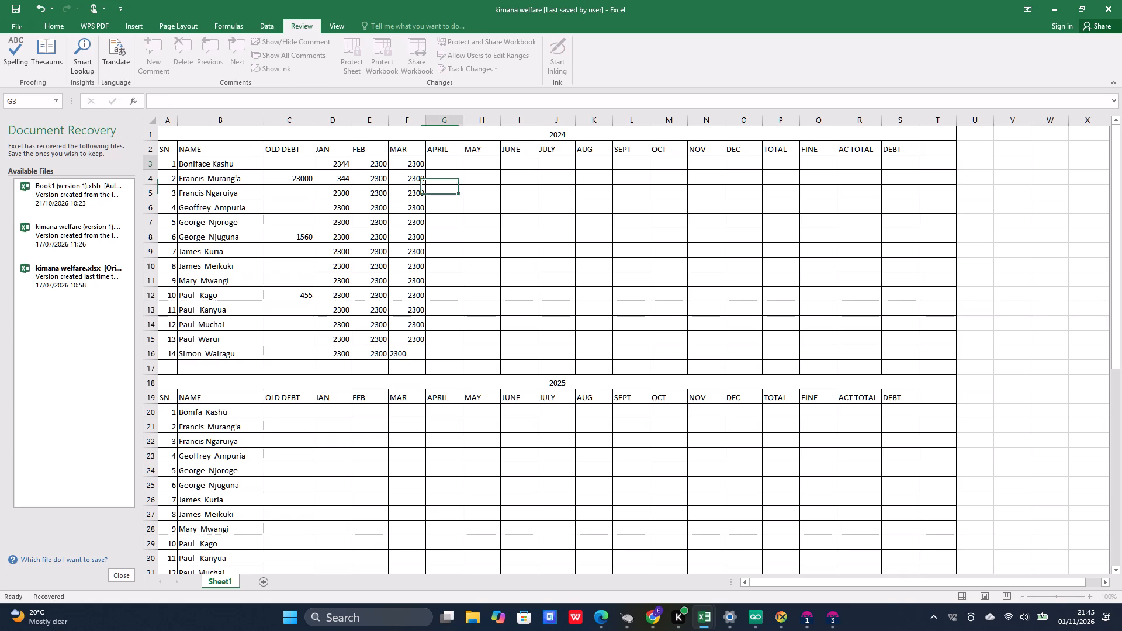
{"action": "type", "text": "23"}
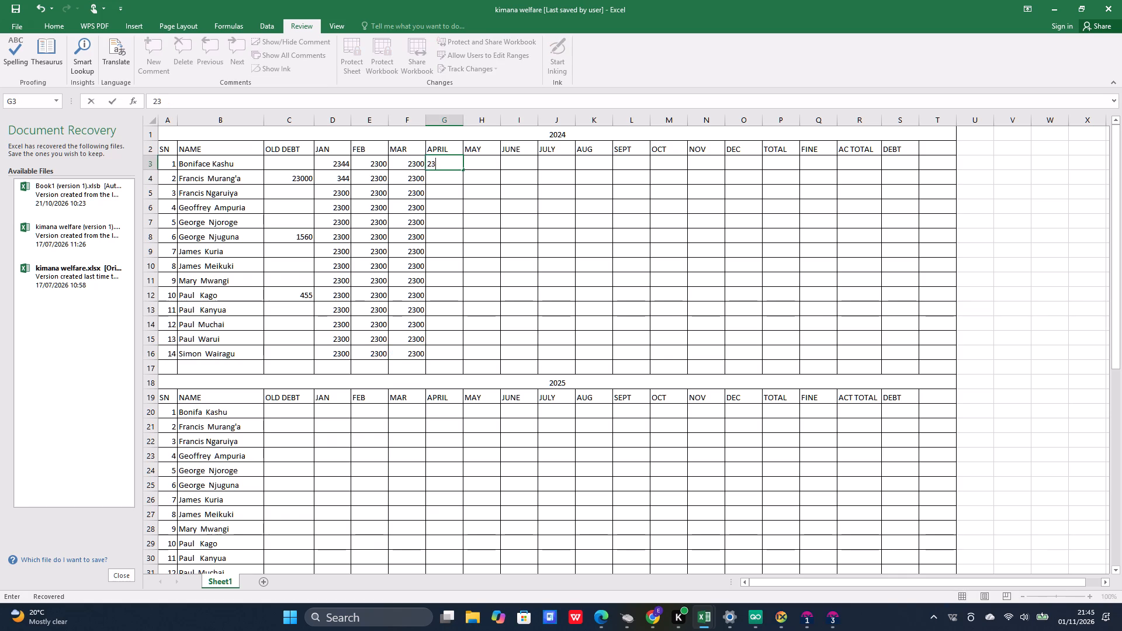
{"action": "type", "text": "00"}
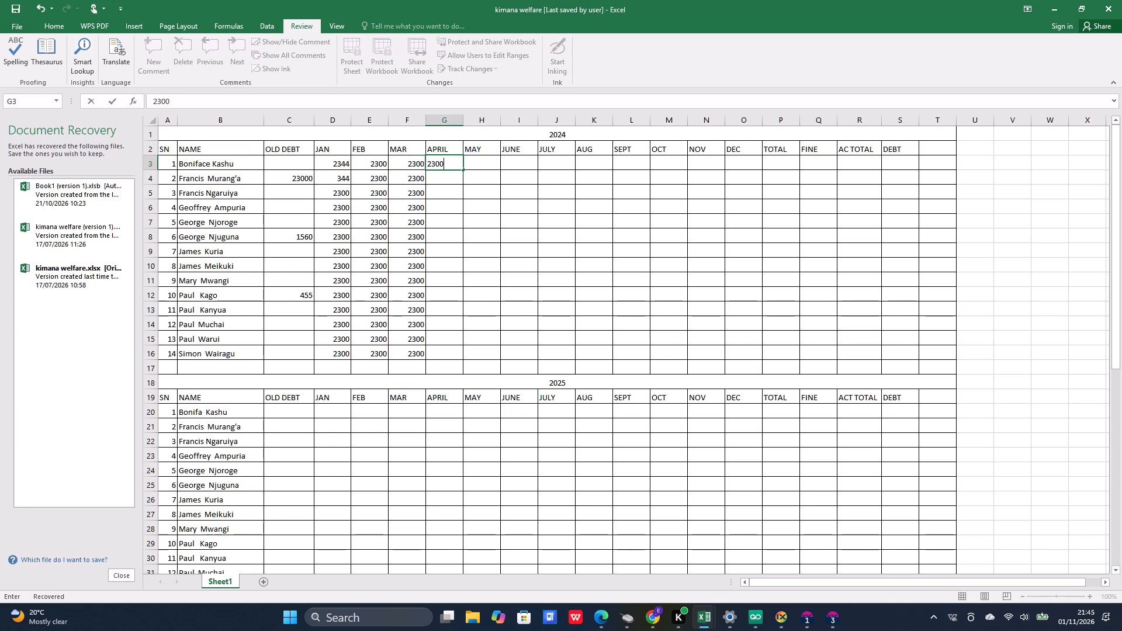
{"action": "left_click", "coordinate": [438, 174]}
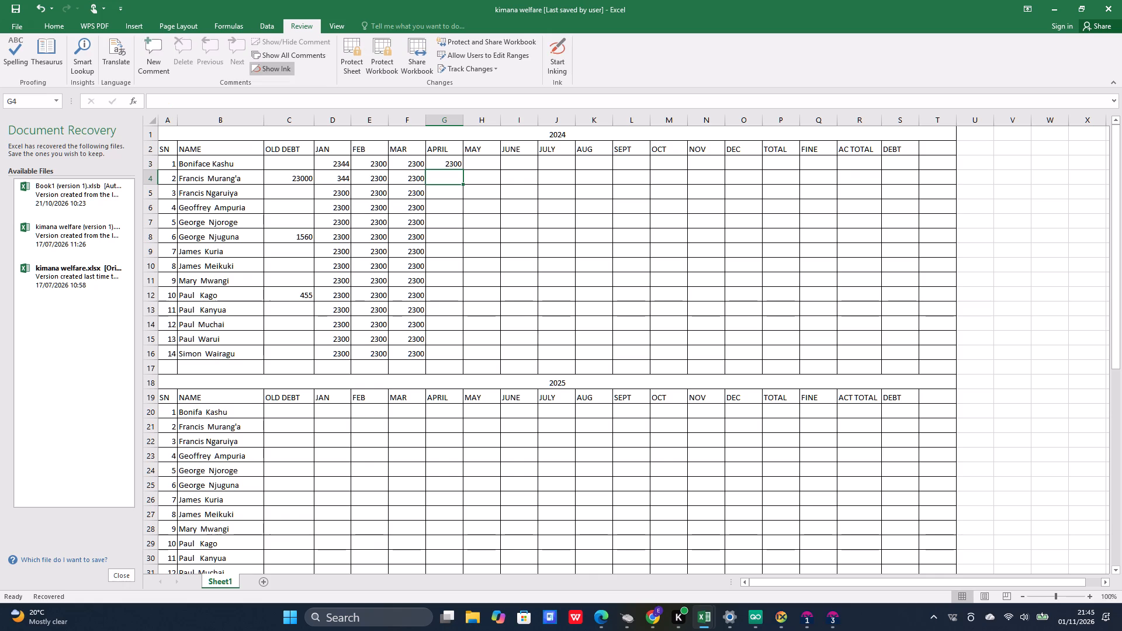
{"action": "type", "text": "2300"}
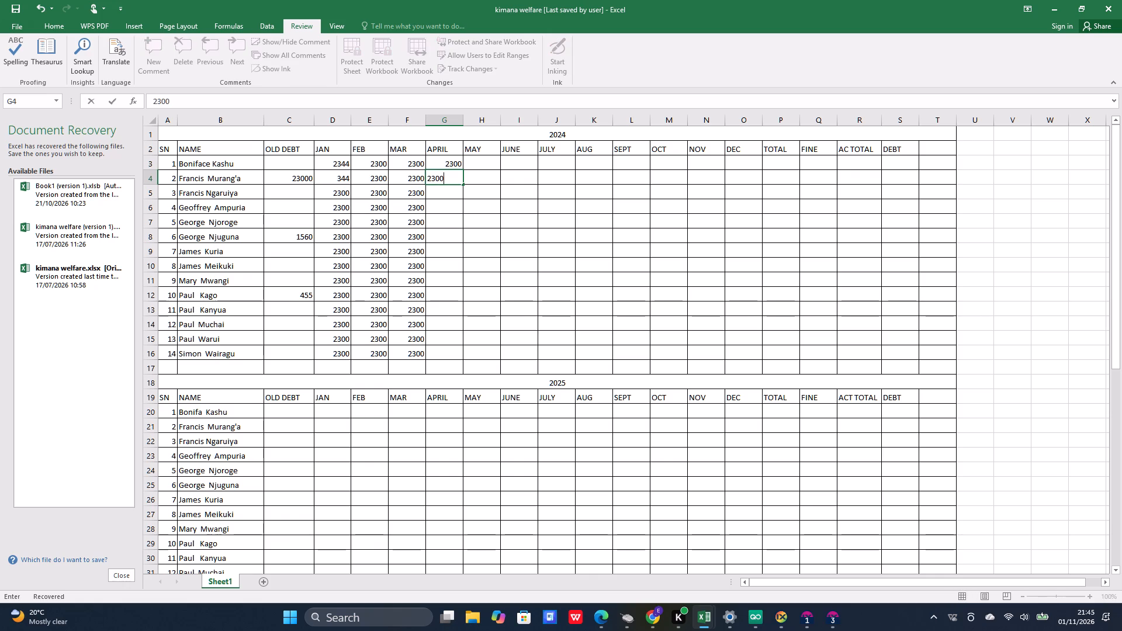
{"action": "left_click", "coordinate": [439, 192]}
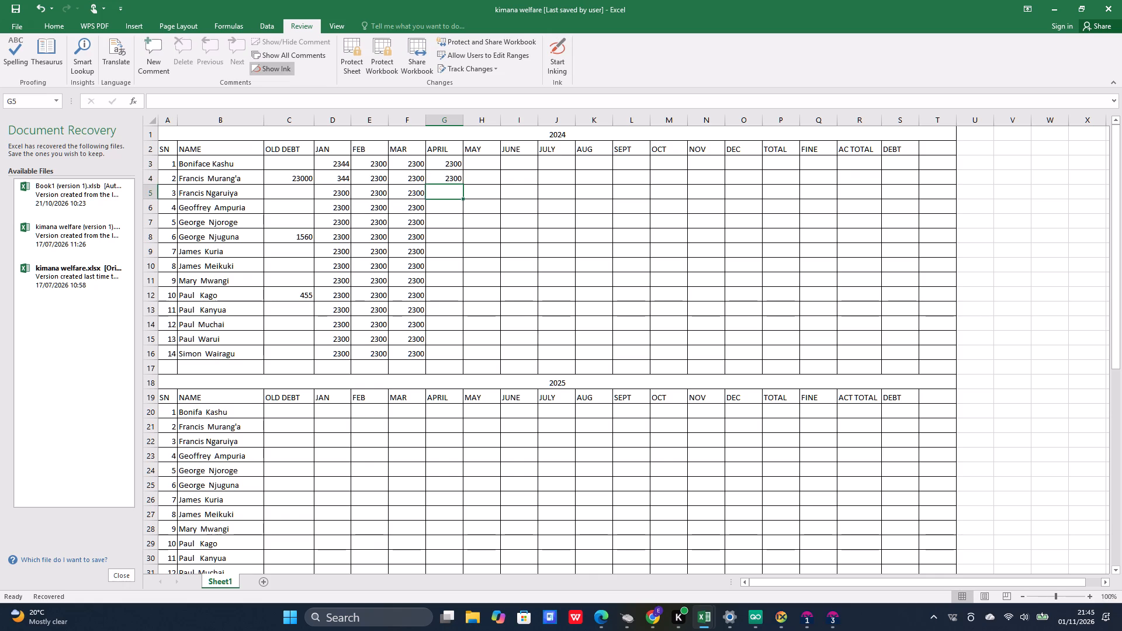
{"action": "type", "text": "2300"}
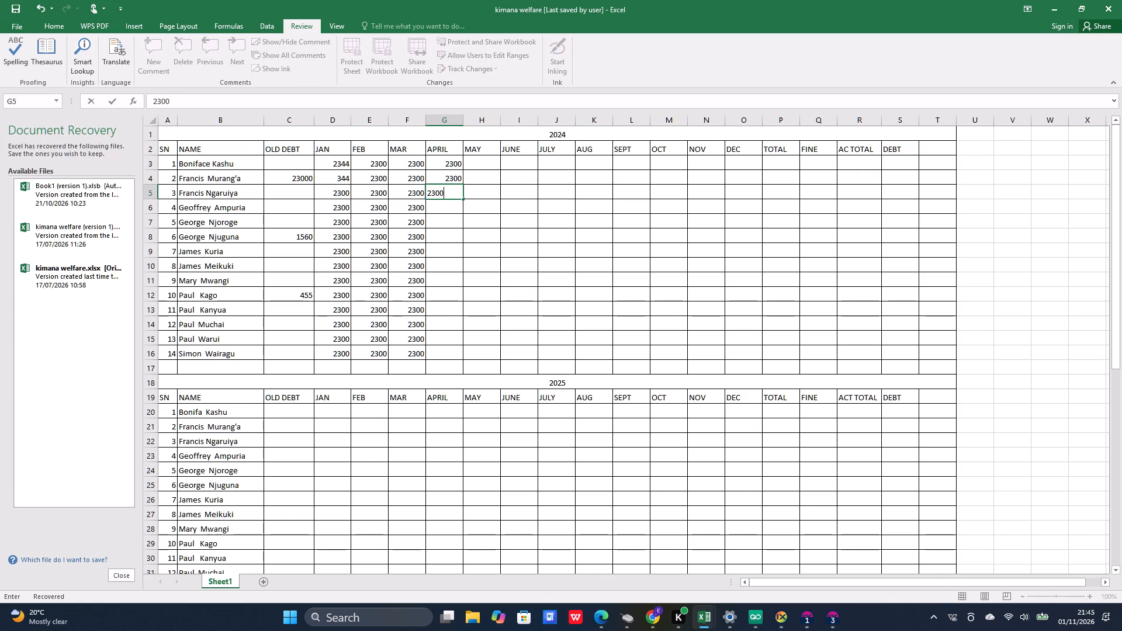
{"action": "left_click", "coordinate": [444, 206]}
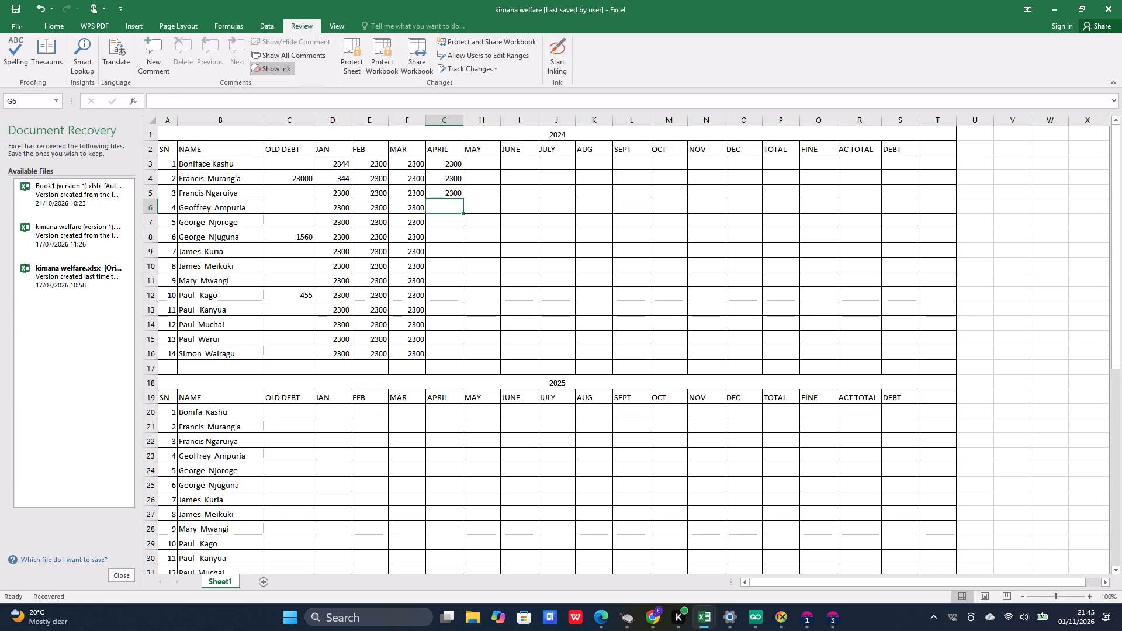
{"action": "type", "text": "2300"}
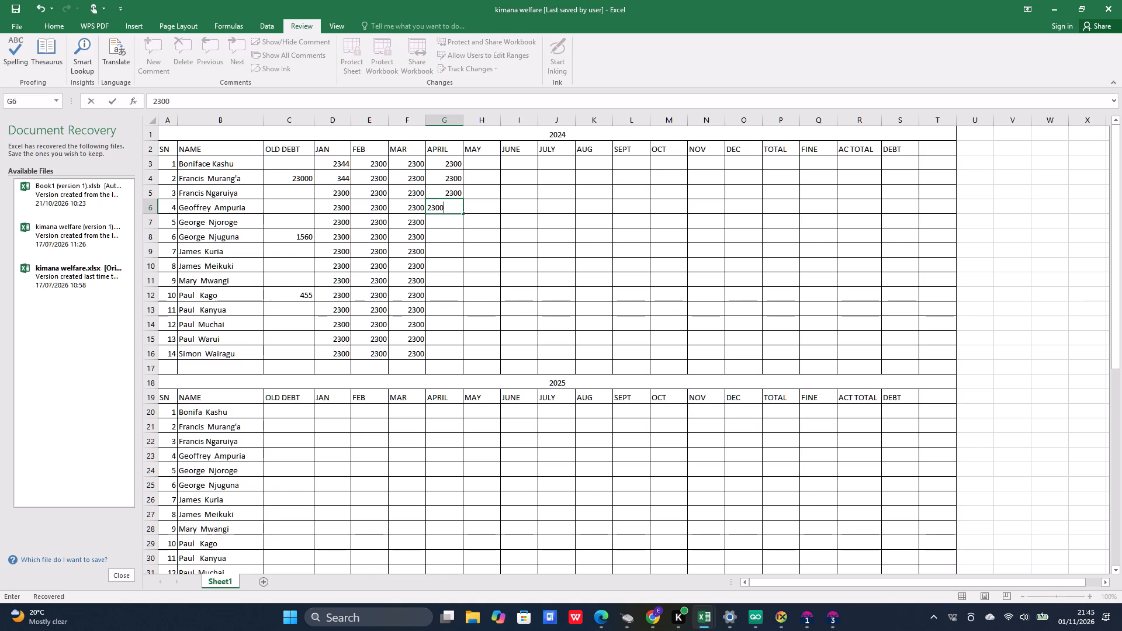
{"action": "left_click", "coordinate": [448, 219]}
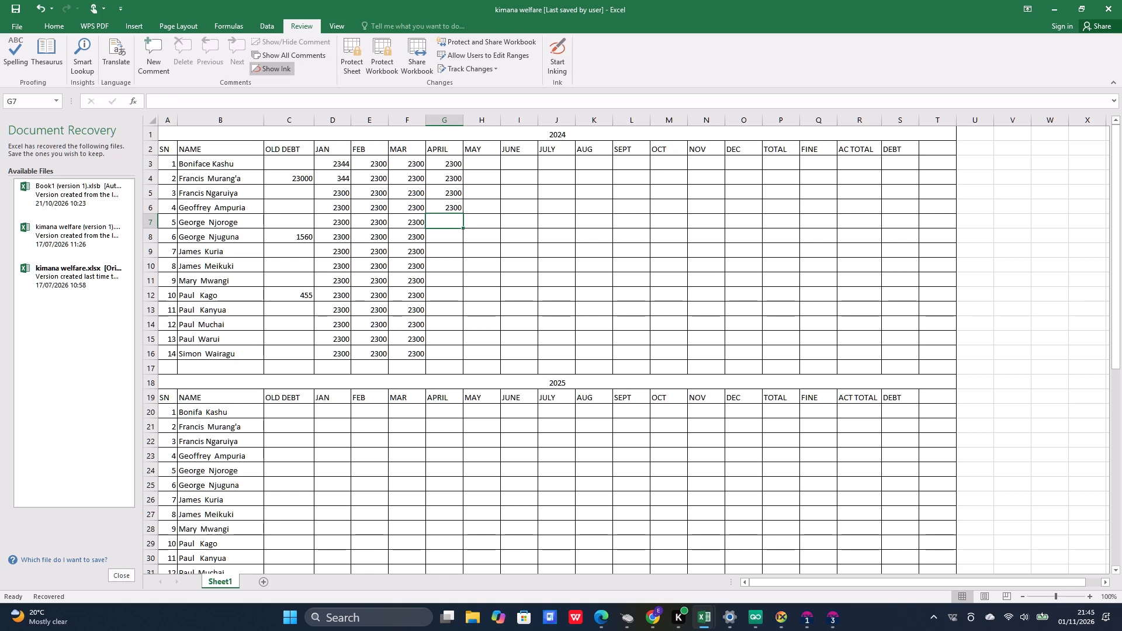
{"action": "type", "text": "2300"}
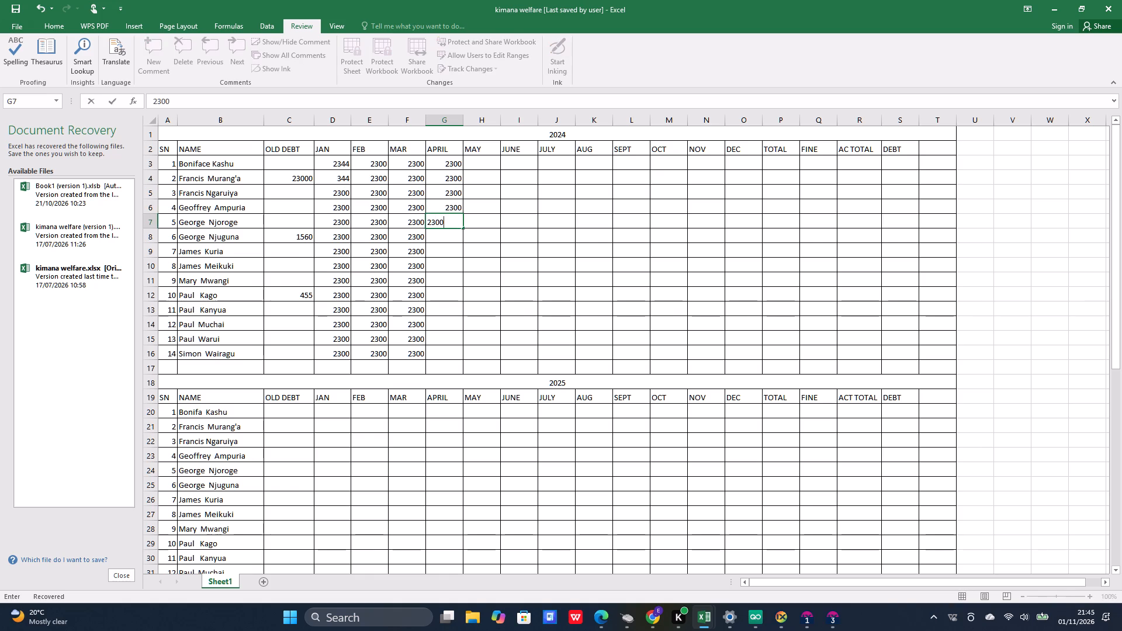
Enter 2300 as the 2024 APRIL amount for members 6 through 9, in cells G8 to G11.
{"action": "left_click", "coordinate": [450, 232]}
{"action": "type", "text": "2300"}
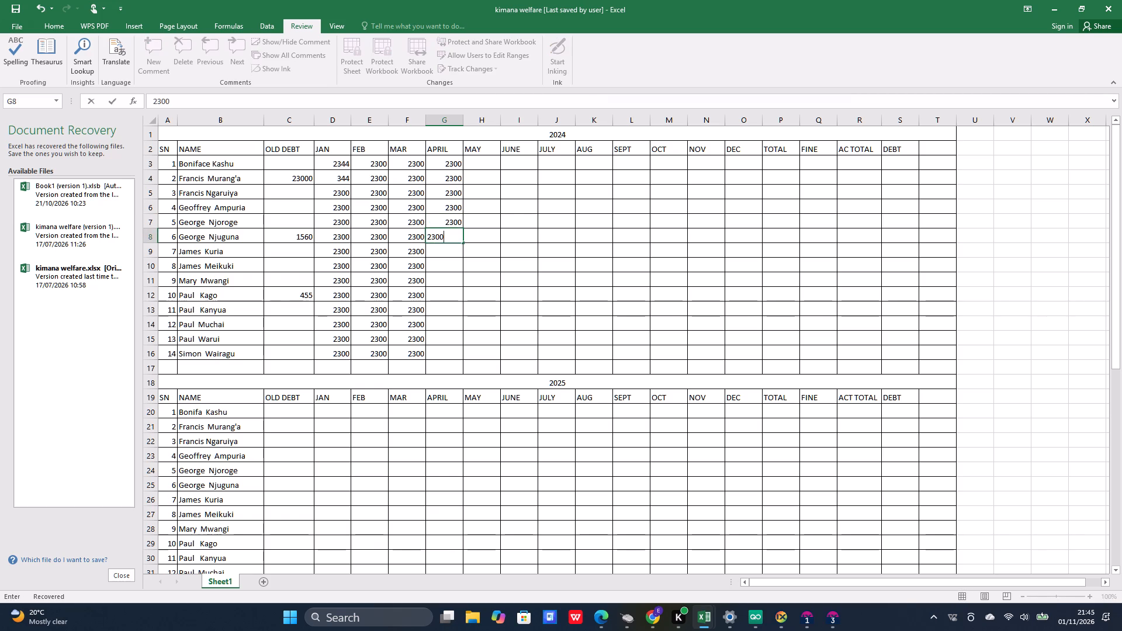
{"action": "left_click", "coordinate": [455, 248]}
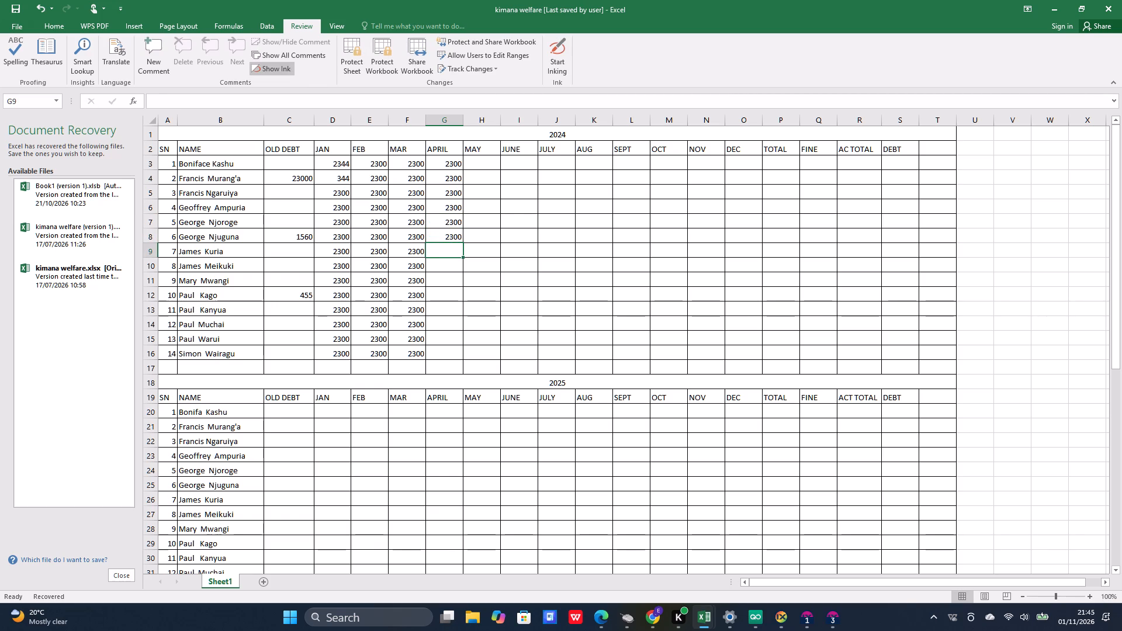
{"action": "type", "text": "2300"}
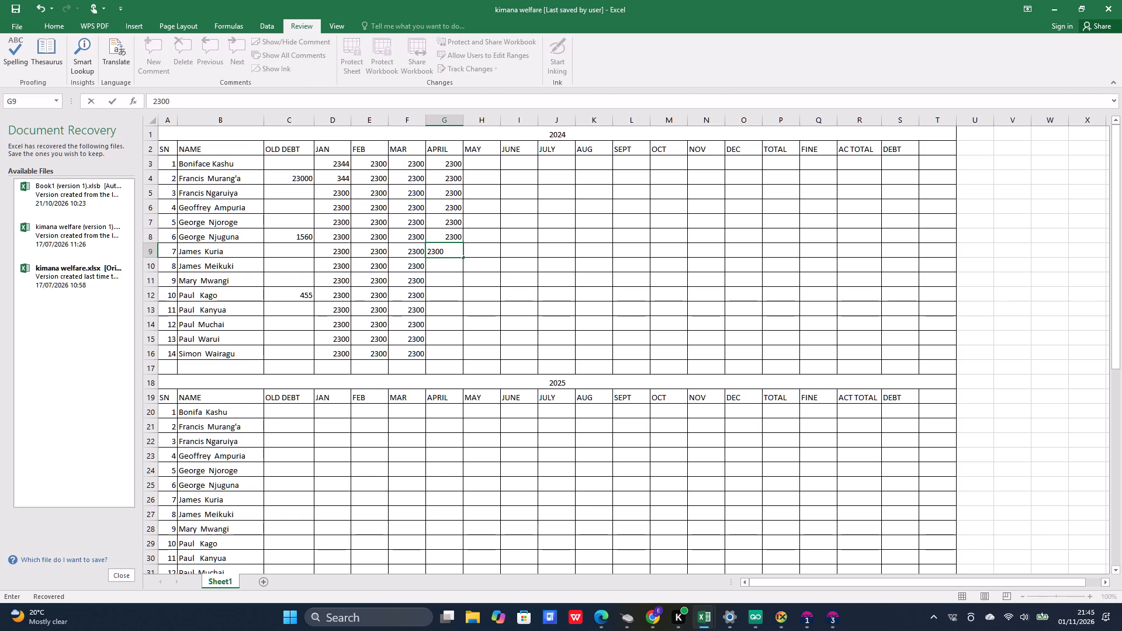
{"action": "left_click", "coordinate": [457, 264]}
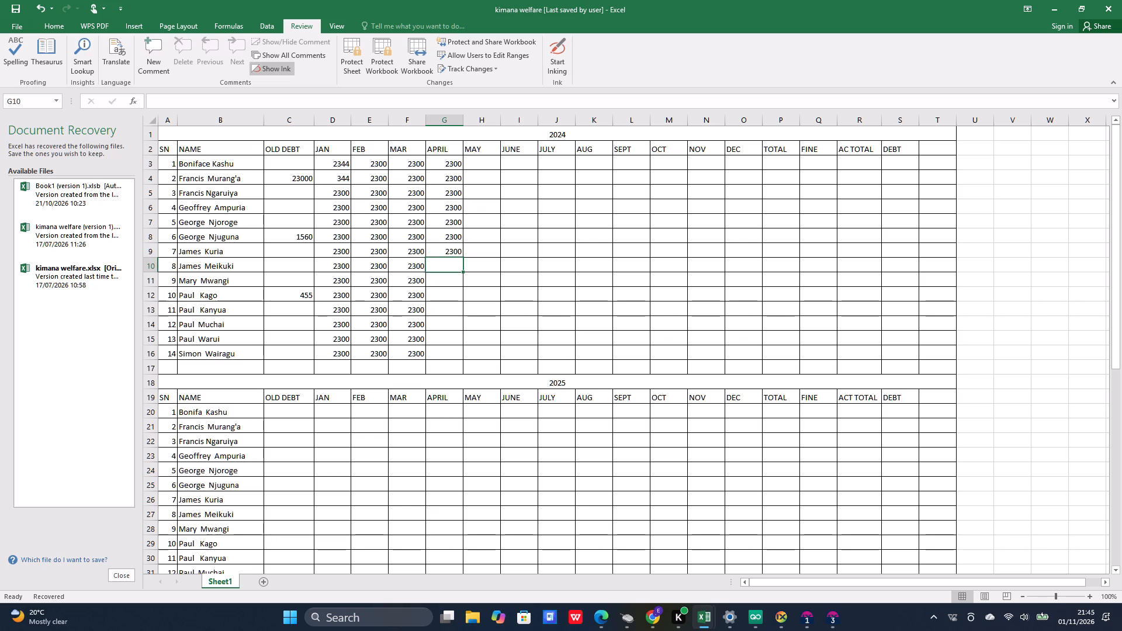
{"action": "type", "text": "2300"}
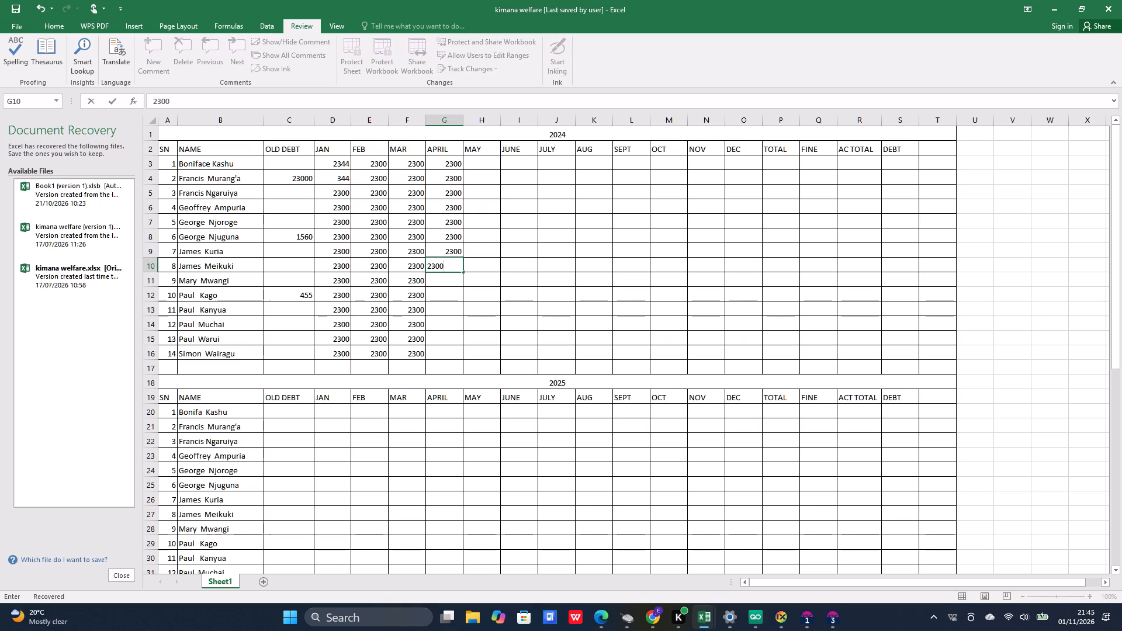
{"action": "left_click", "coordinate": [451, 284]}
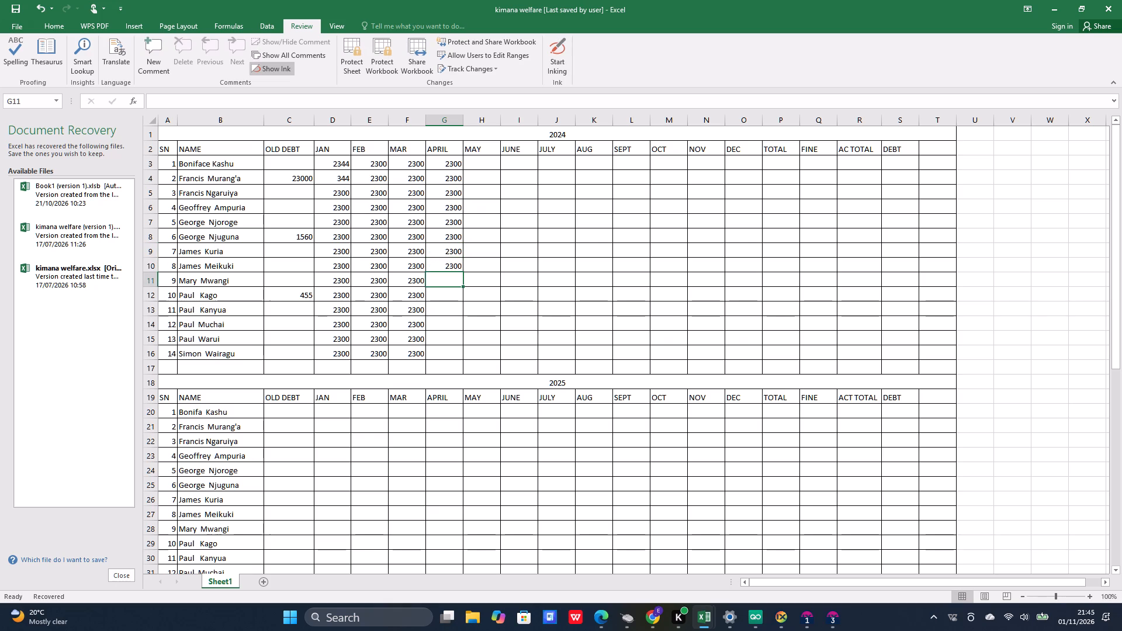
{"action": "type", "text": "2300"}
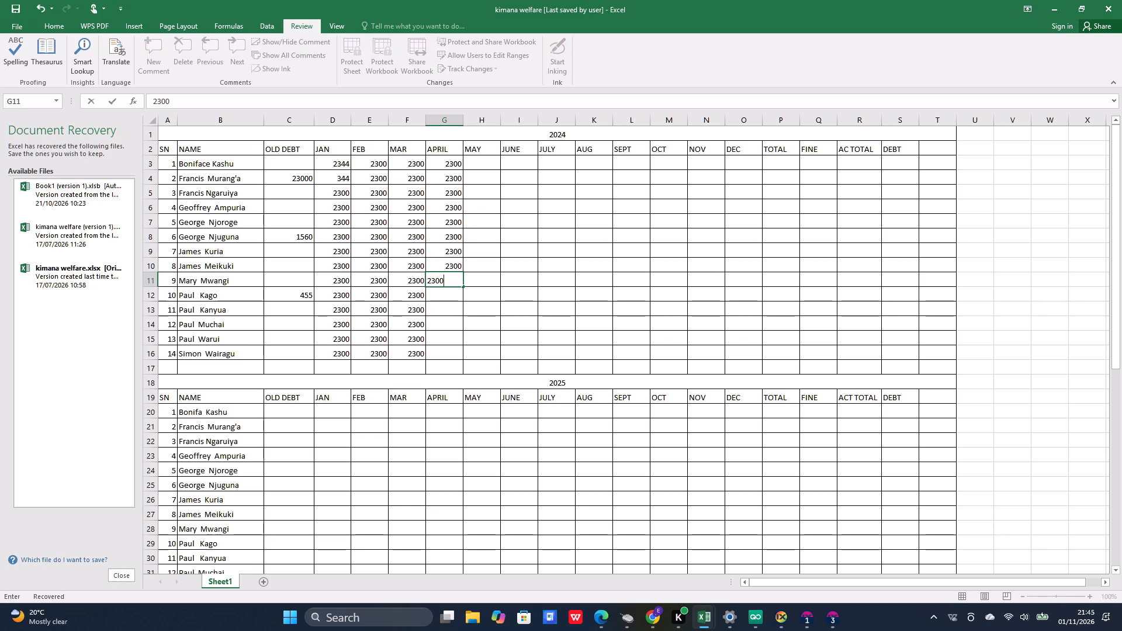
Enter 2300 as the 2024 APRIL amount for members 10 through 14, in cells G12 to G16.
{"action": "left_click", "coordinate": [452, 294]}
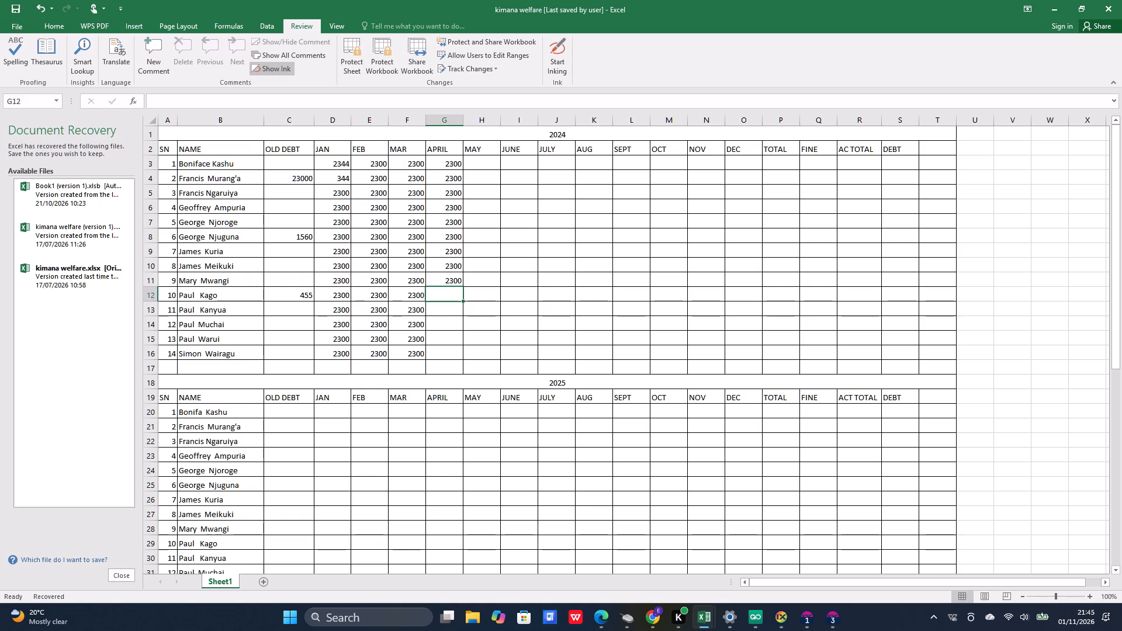
{"action": "type", "text": "2300"}
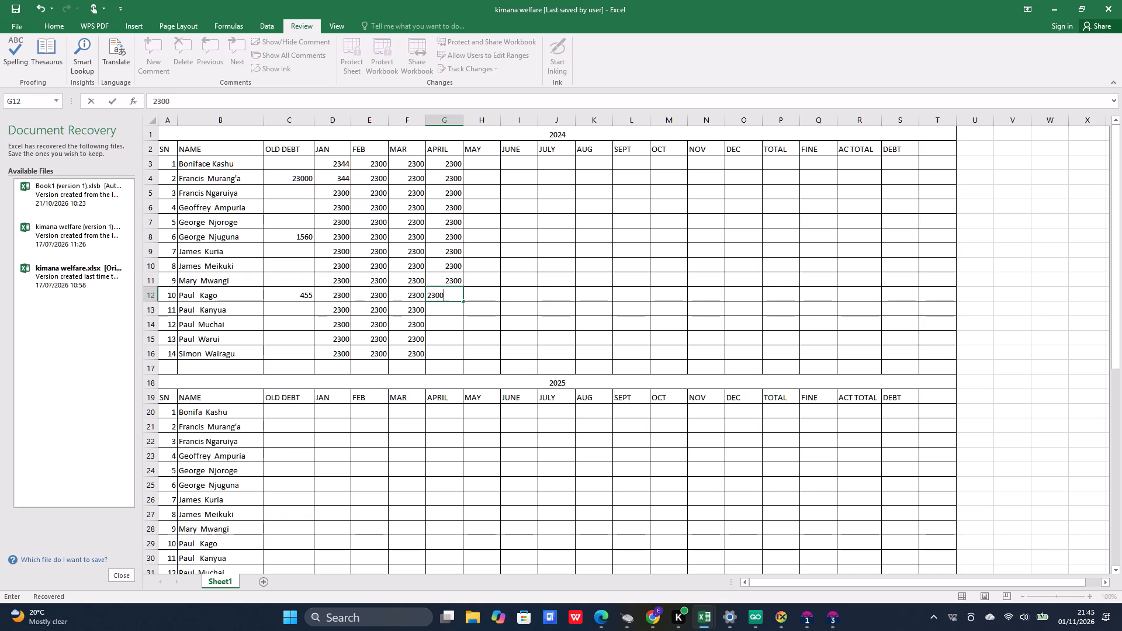
{"action": "left_click", "coordinate": [452, 308]}
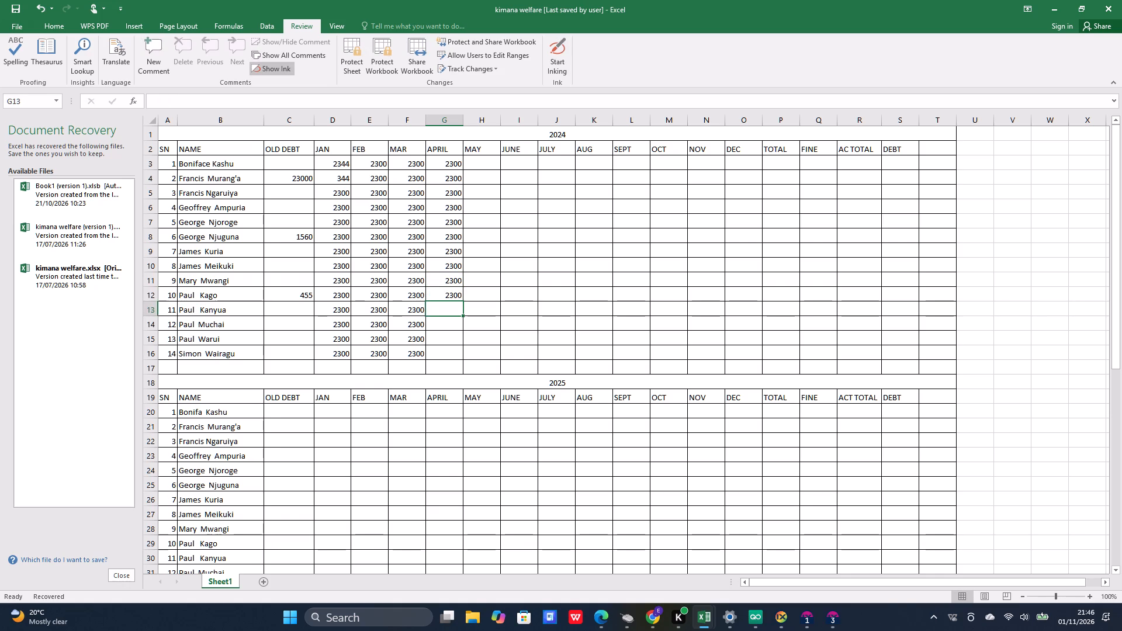
{"action": "type", "text": "2300"}
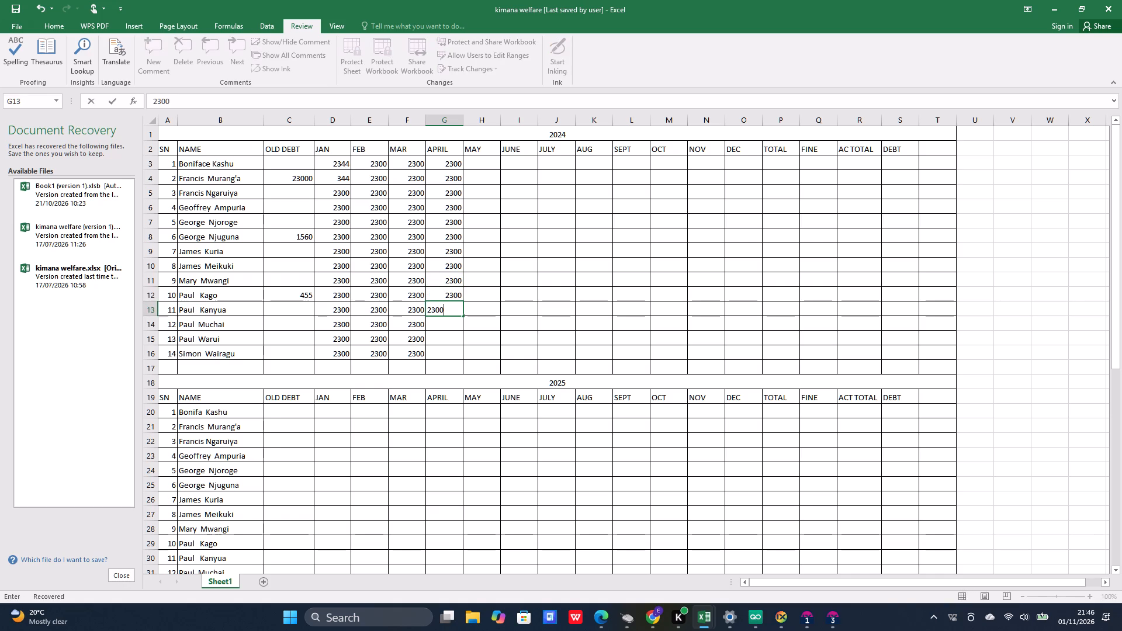
{"action": "left_click", "coordinate": [450, 321]}
{"action": "type", "text": "2300"}
{"action": "left_click", "coordinate": [446, 339]}
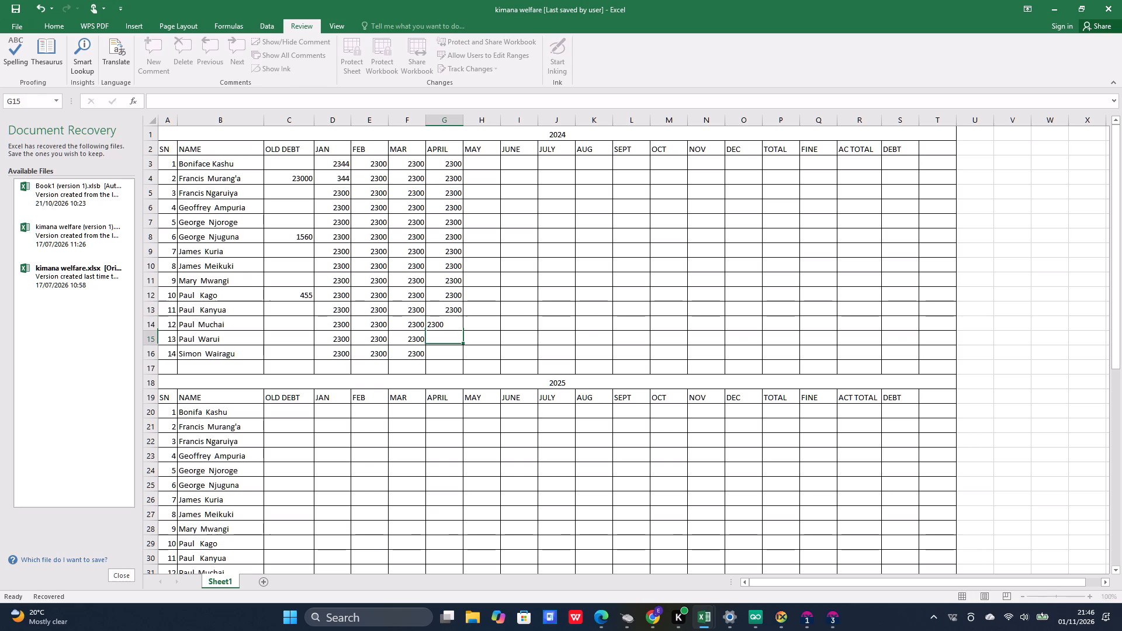
{"action": "type", "text": "2300"}
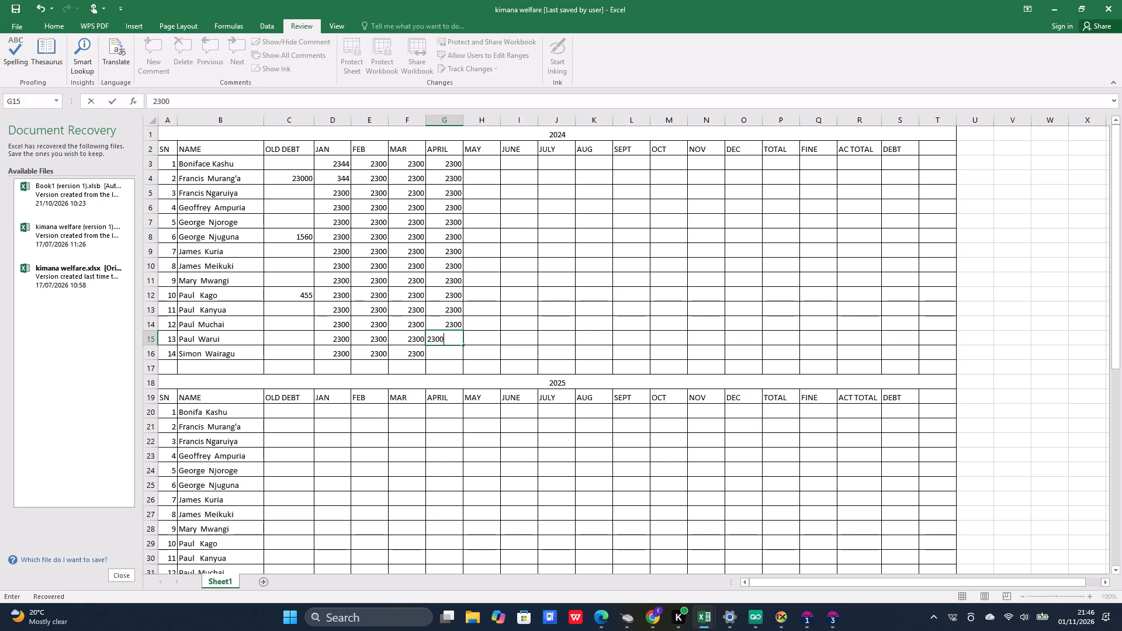
{"action": "left_click", "coordinate": [448, 350]}
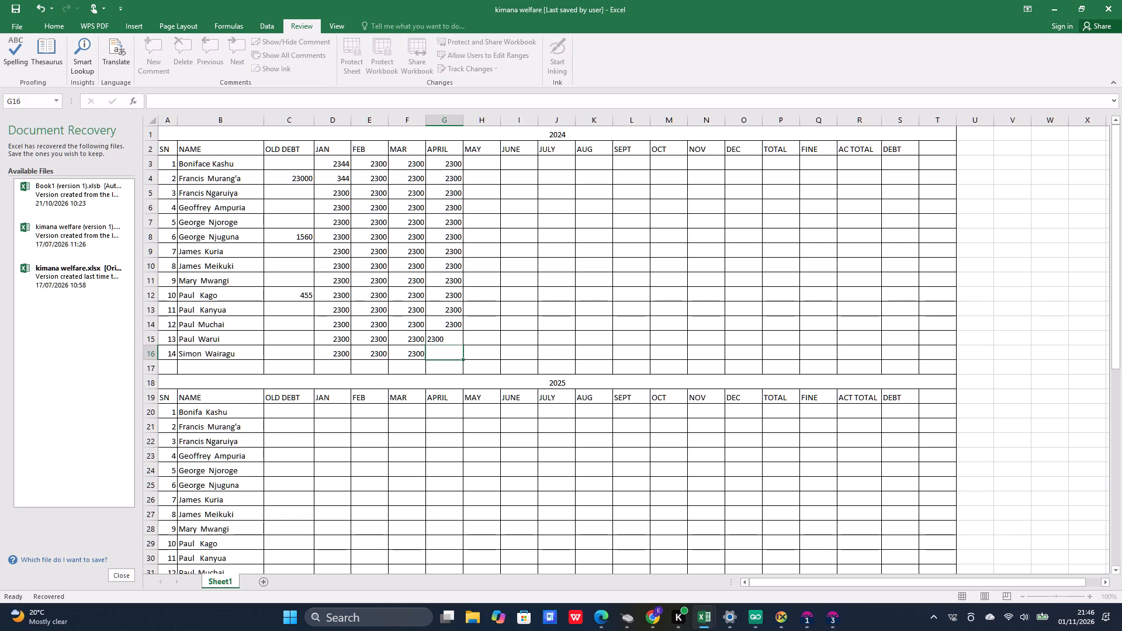
{"action": "type", "text": "2300"}
Enter 2300 as the 2024 MAY amount for members 1 through 3, in cells H3 to H5.
{"action": "left_click", "coordinate": [474, 165]}
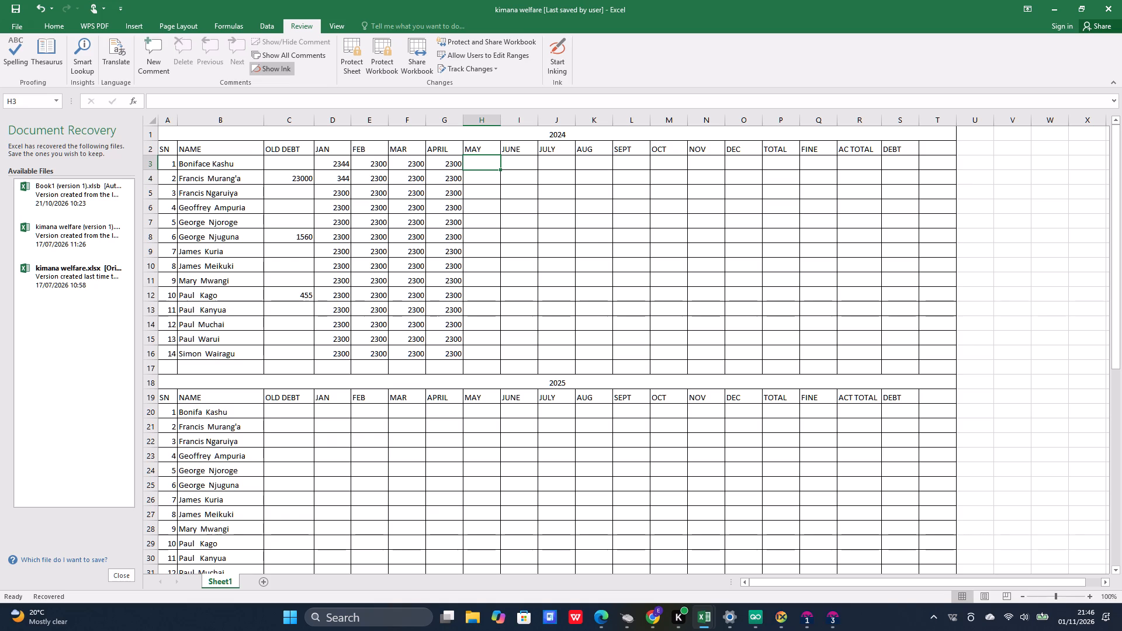
{"action": "type", "text": "2300"}
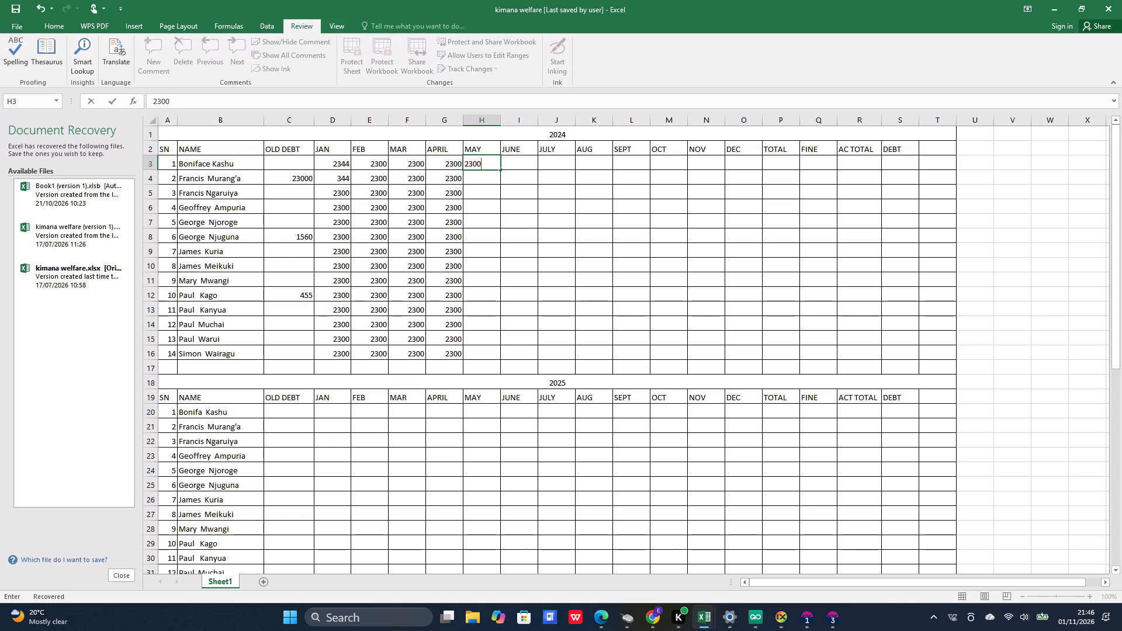
{"action": "left_click", "coordinate": [481, 174]}
{"action": "type", "text": "2300"}
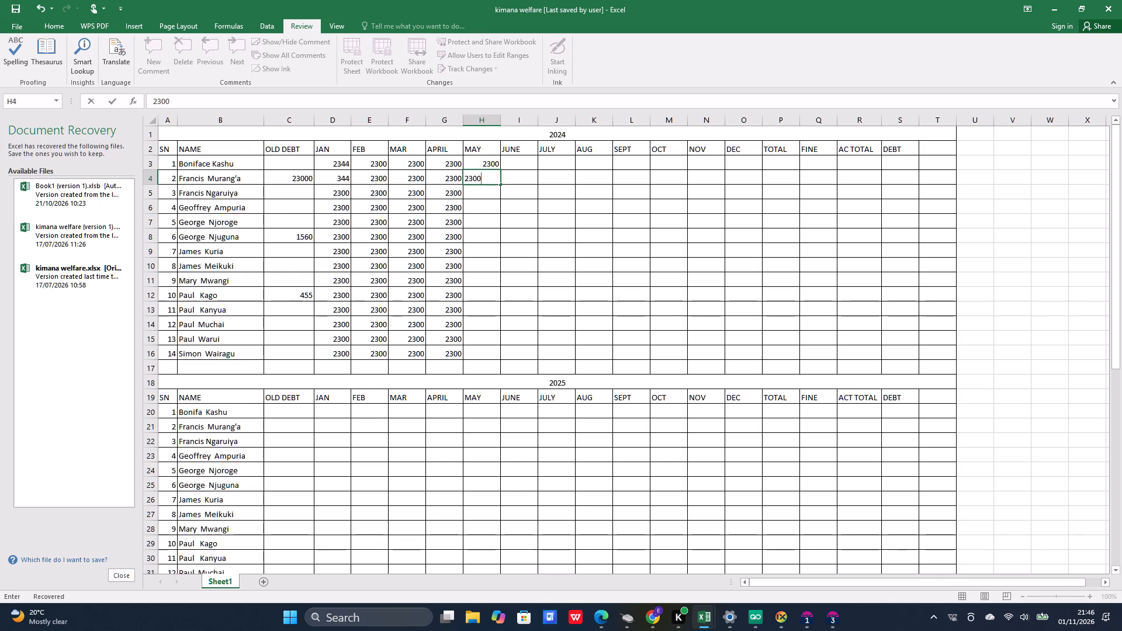
{"action": "left_click", "coordinate": [487, 192]}
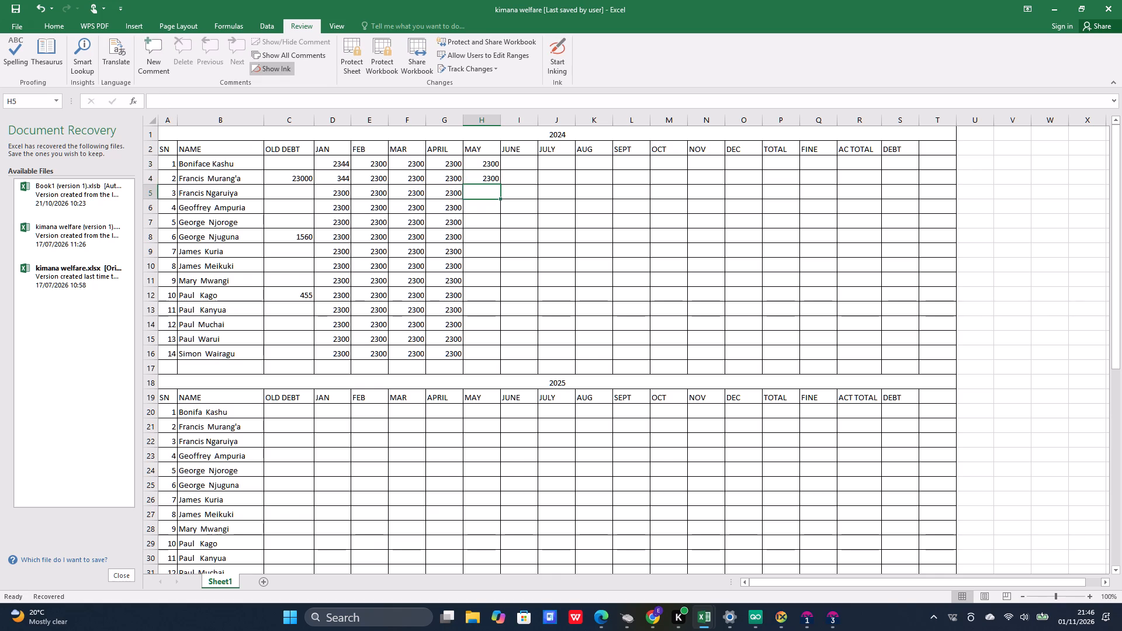
{"action": "type", "text": "2300"}
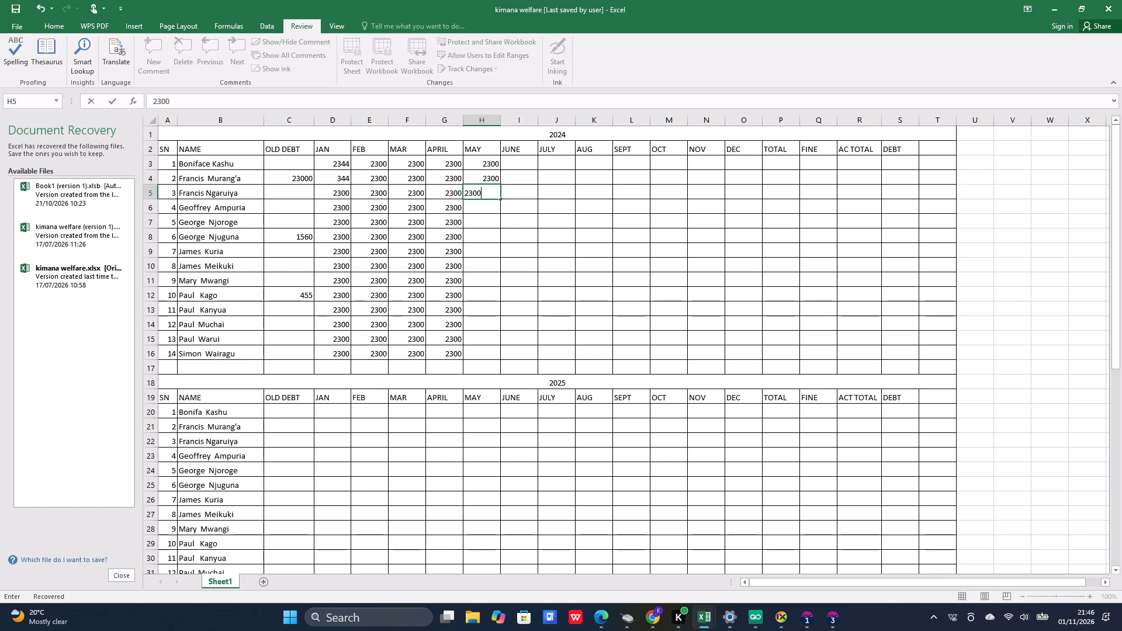
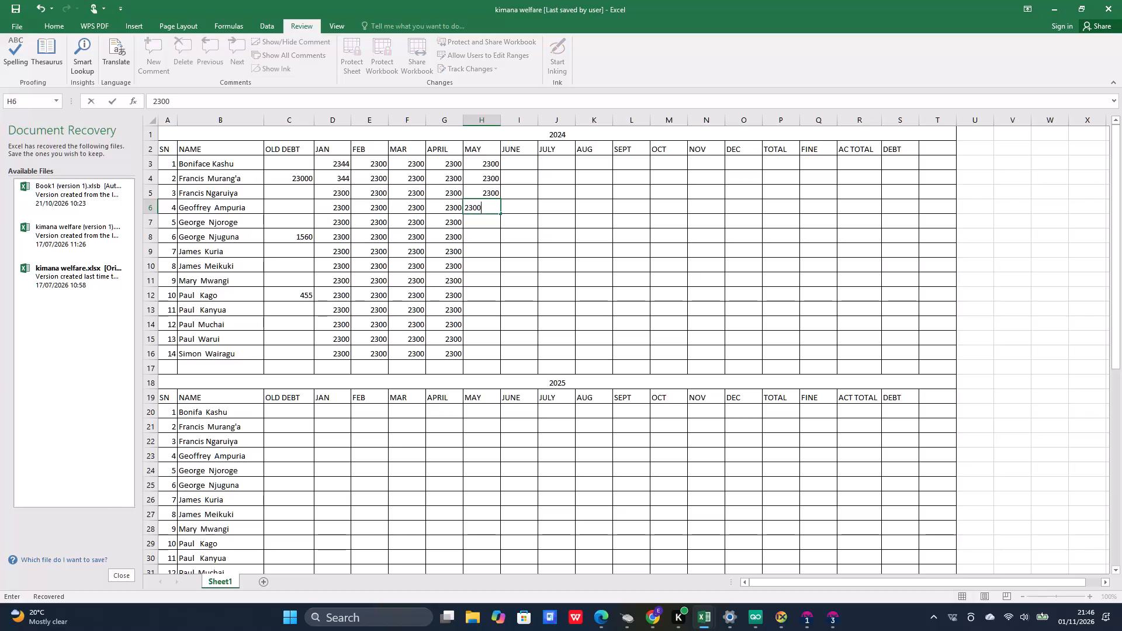
Enter 2300 as the 2024 MAY amount for members 5 through 9, in cells H7 to H11.
{"action": "left_click", "coordinate": [493, 217]}
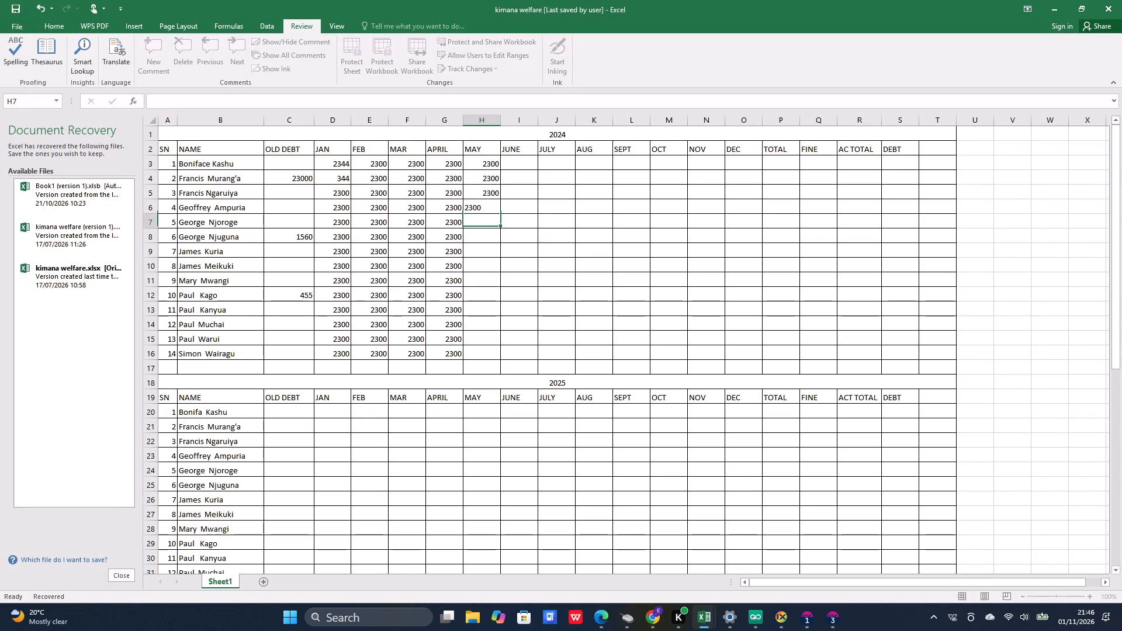
{"action": "type", "text": "2300"}
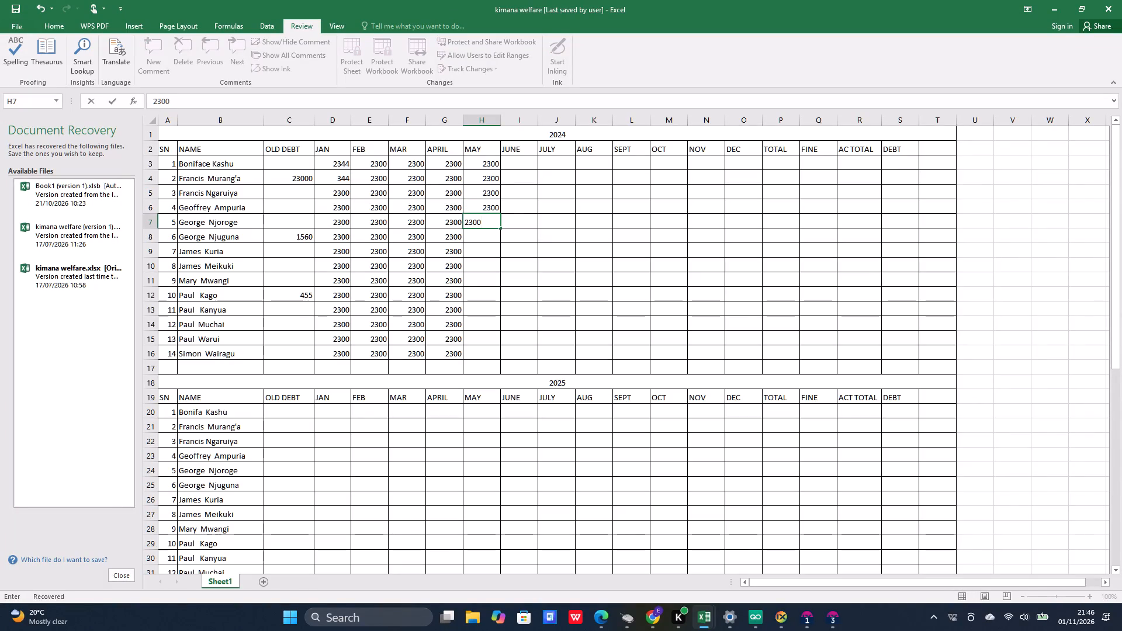
{"action": "left_click", "coordinate": [495, 237]}
{"action": "type", "text": "2300"}
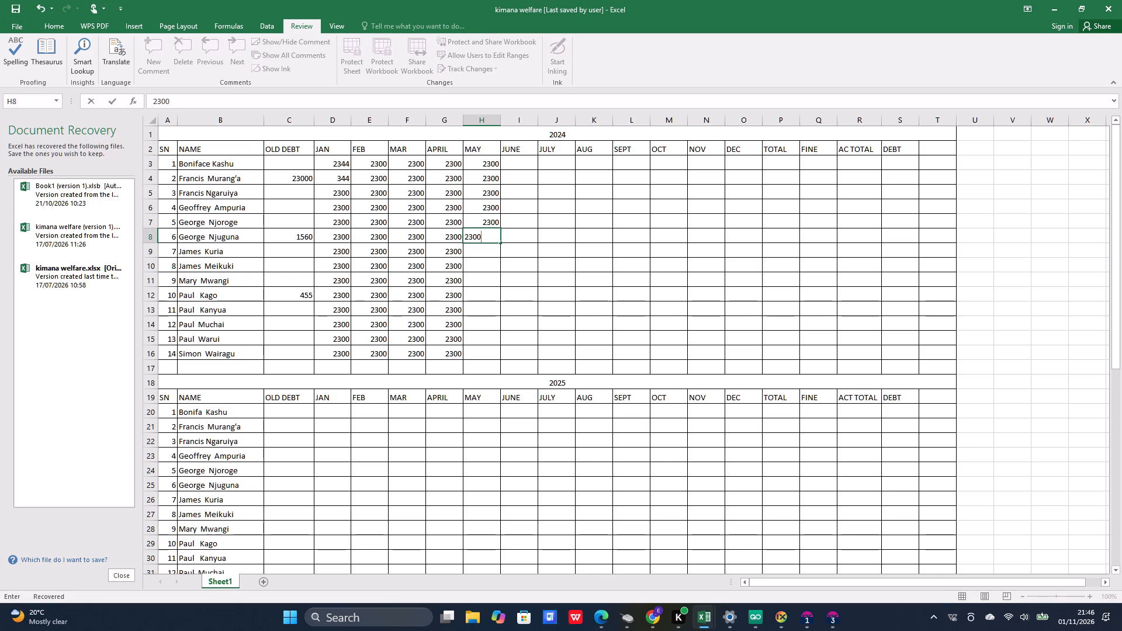
{"action": "left_click", "coordinate": [494, 247]}
{"action": "type", "text": "2300"}
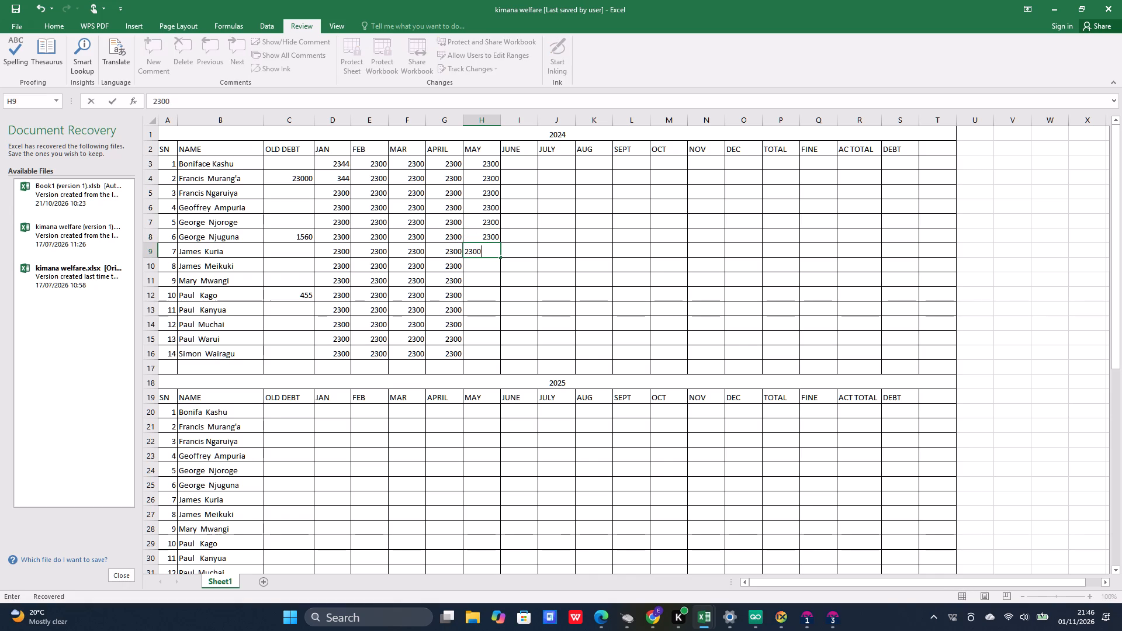
{"action": "left_click", "coordinate": [494, 261]}
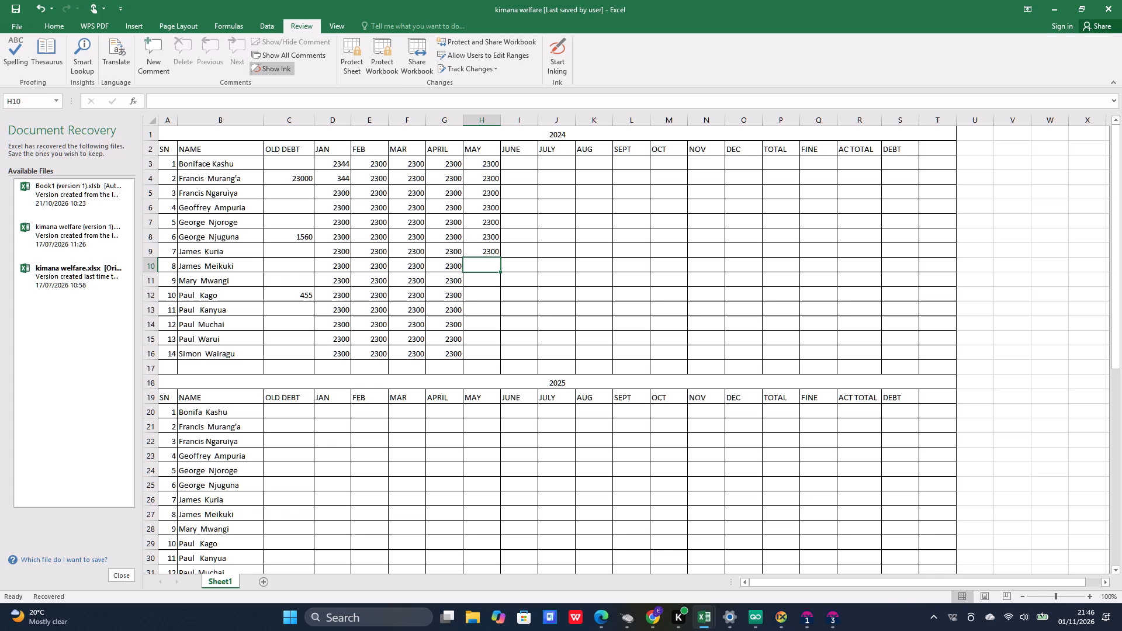
{"action": "type", "text": "23"}
{"action": "type", "text": "00"}
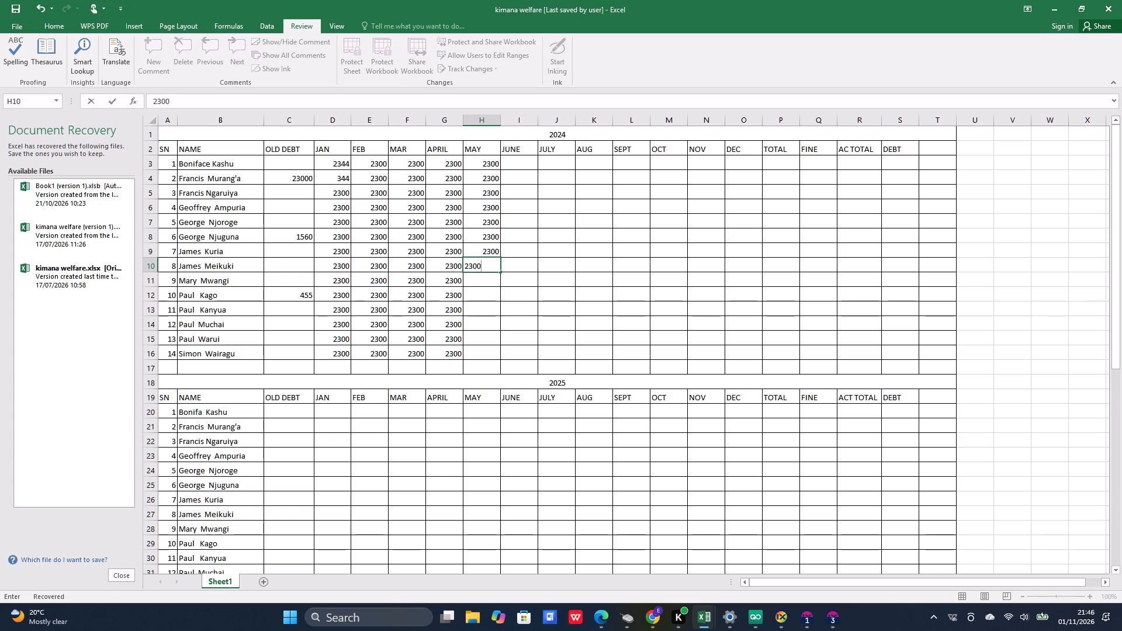
{"action": "left_click", "coordinate": [491, 280]}
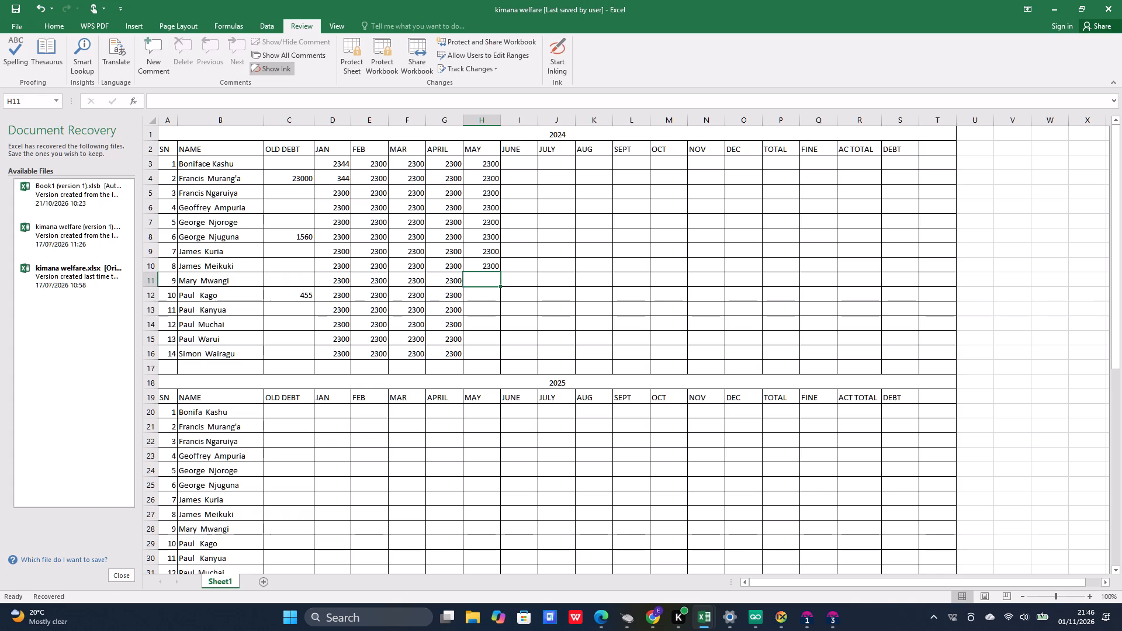
{"action": "type", "text": "23"}
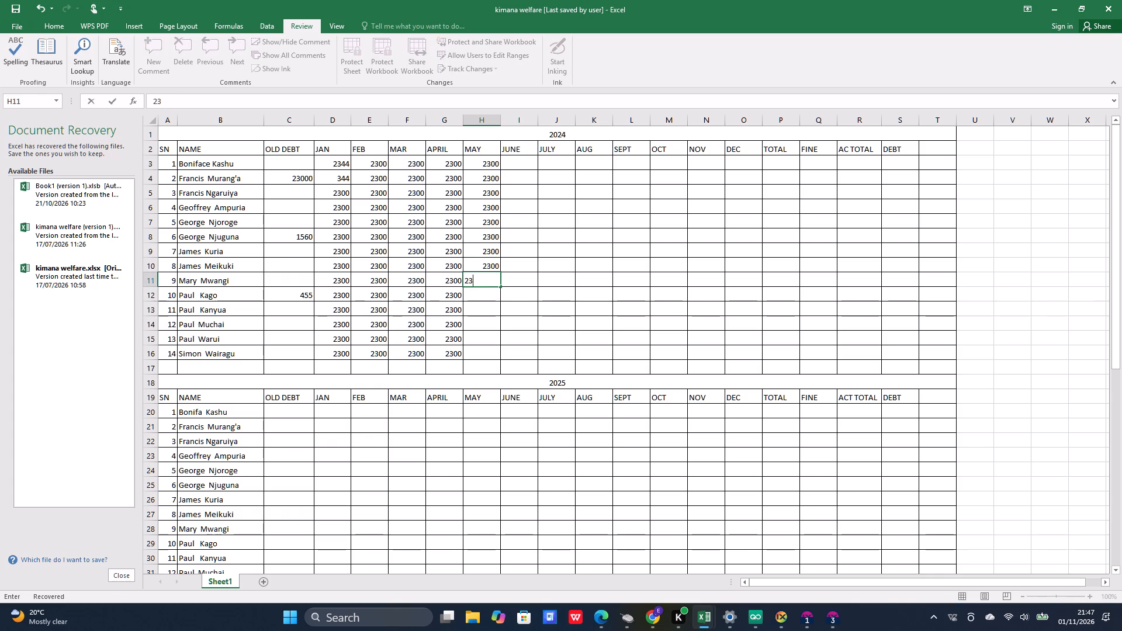
{"action": "type", "text": "00"}
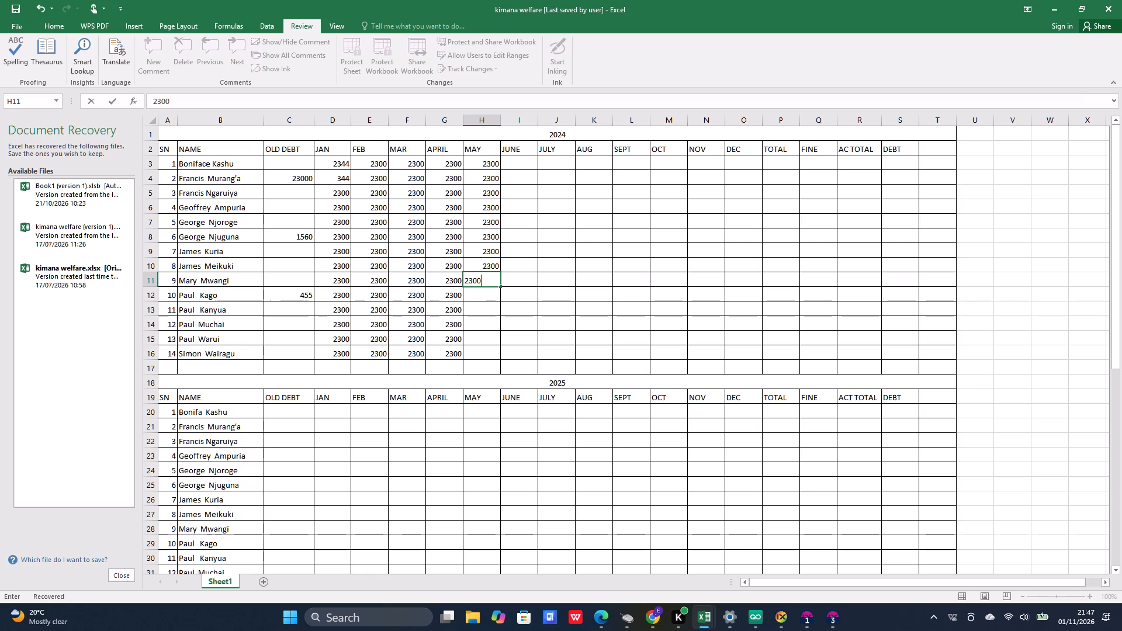
Enter 2300 as the 2024 MAY amount for members 10 through 14, in cells H12 to H16.
{"action": "left_click", "coordinate": [483, 291]}
{"action": "type", "text": "2300"}
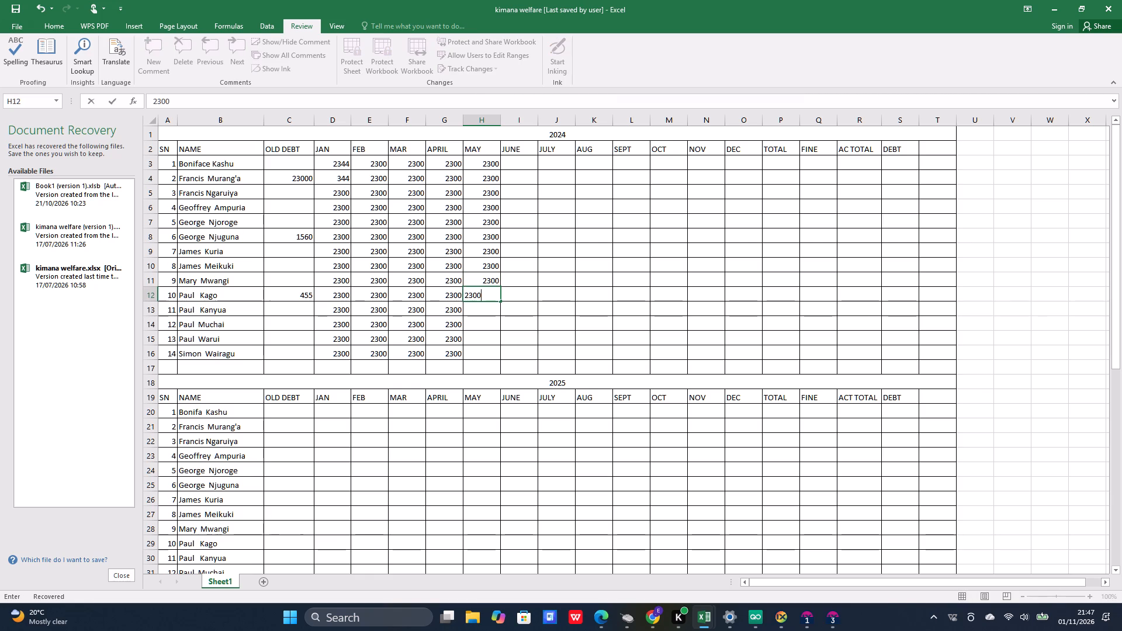
{"action": "left_click", "coordinate": [491, 308]}
{"action": "type", "text": "23"}
{"action": "type", "text": "00"}
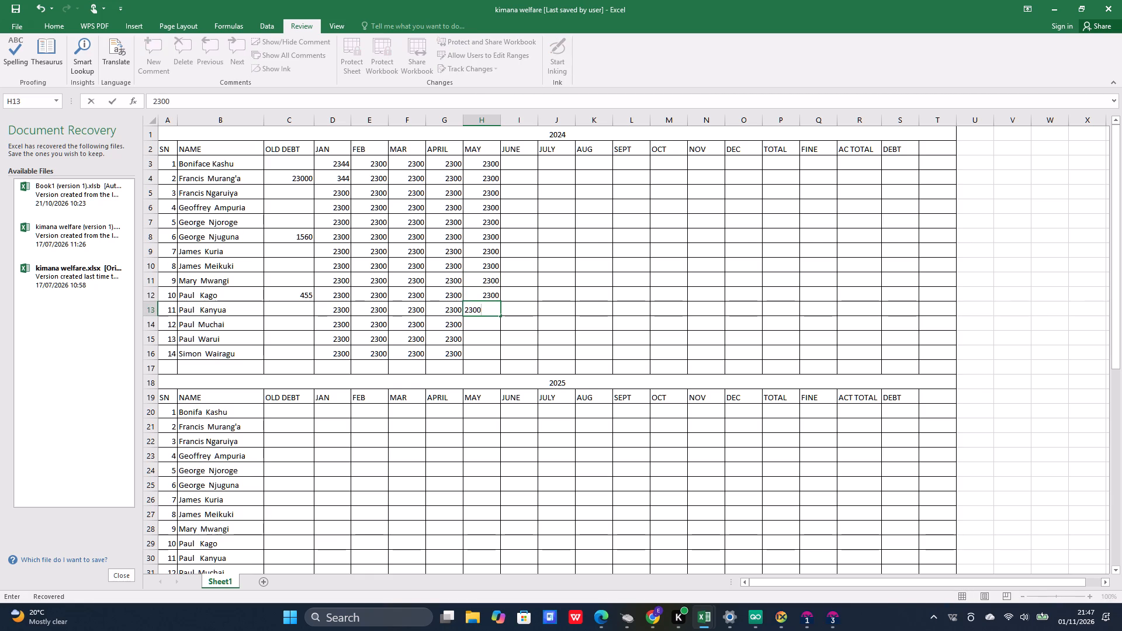
{"action": "left_click", "coordinate": [491, 323]}
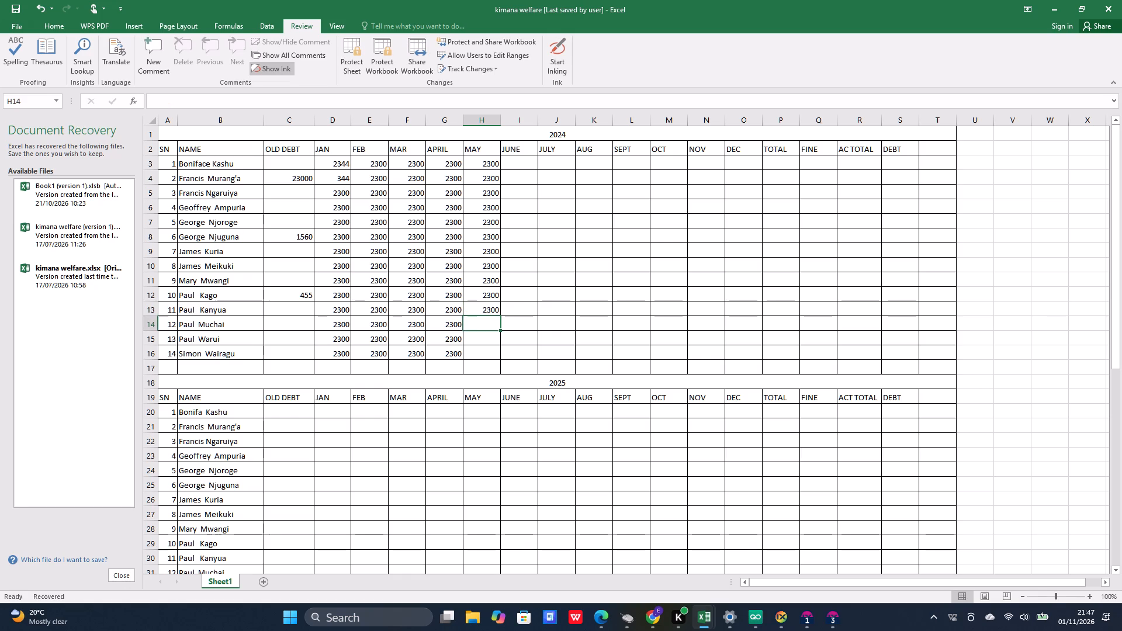
{"action": "type", "text": "2300"}
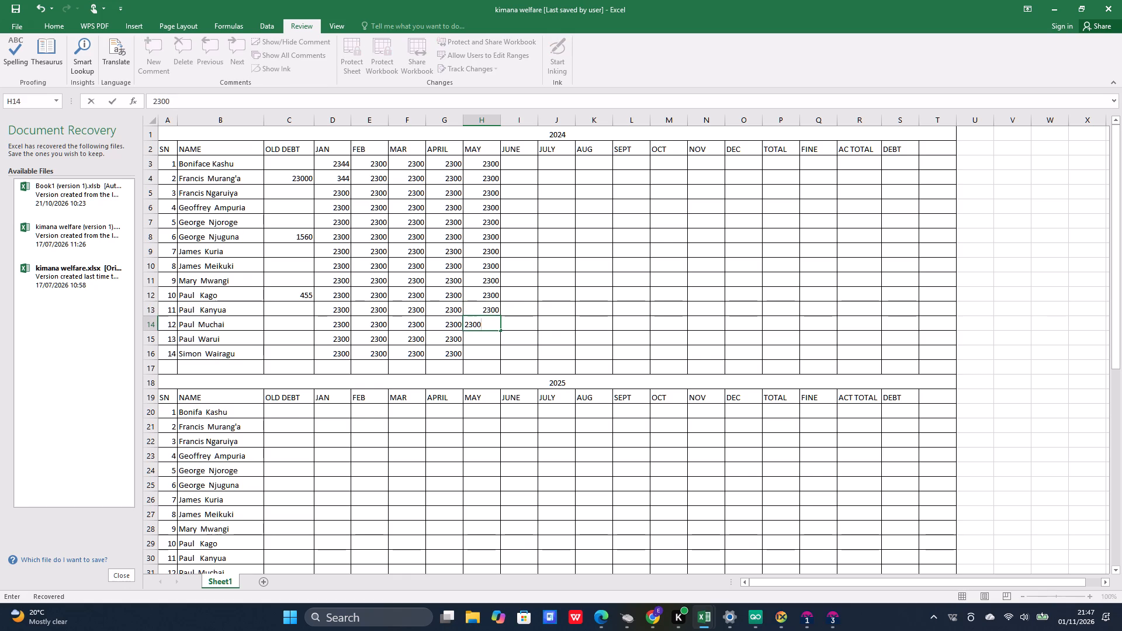
{"action": "left_click", "coordinate": [491, 336]}
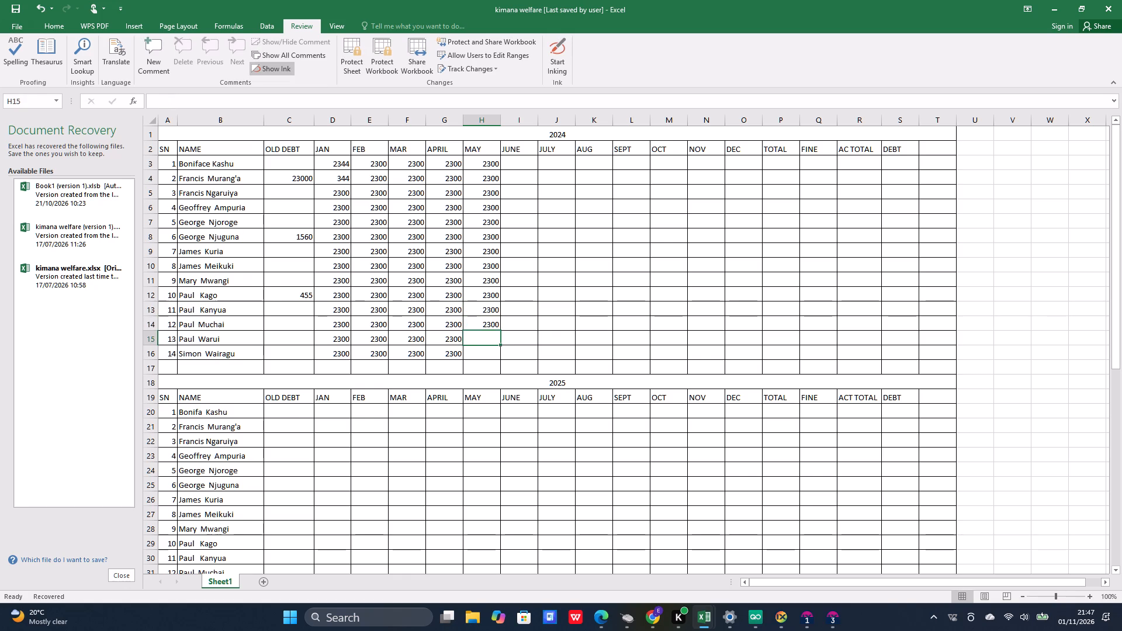
{"action": "type", "text": "2300"}
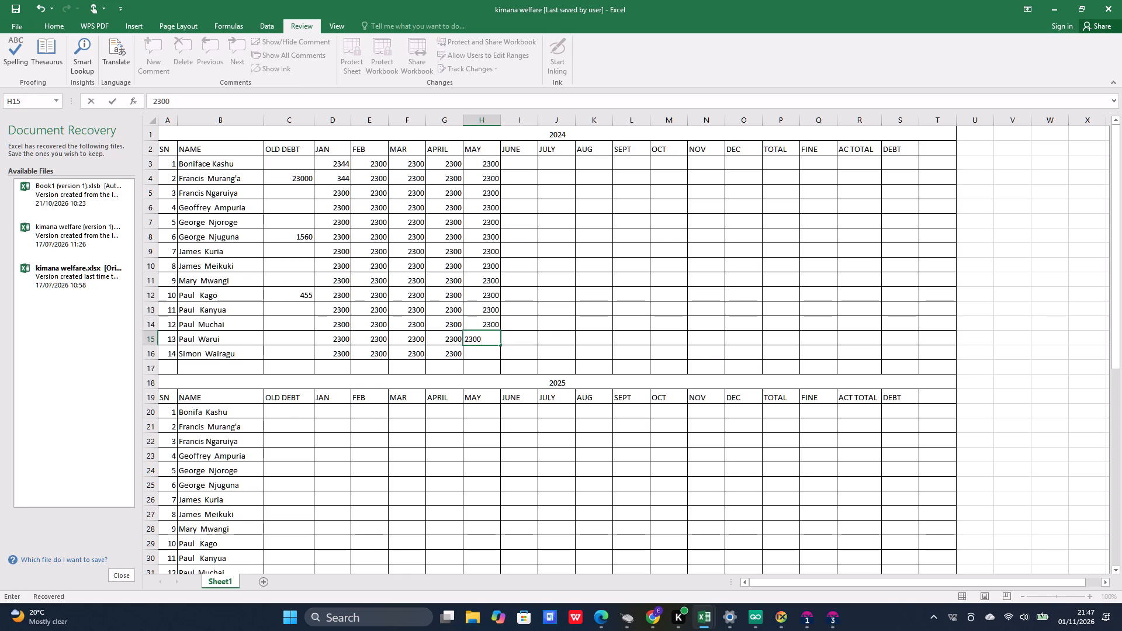
{"action": "left_click", "coordinate": [489, 349]}
{"action": "type", "text": "2300"}
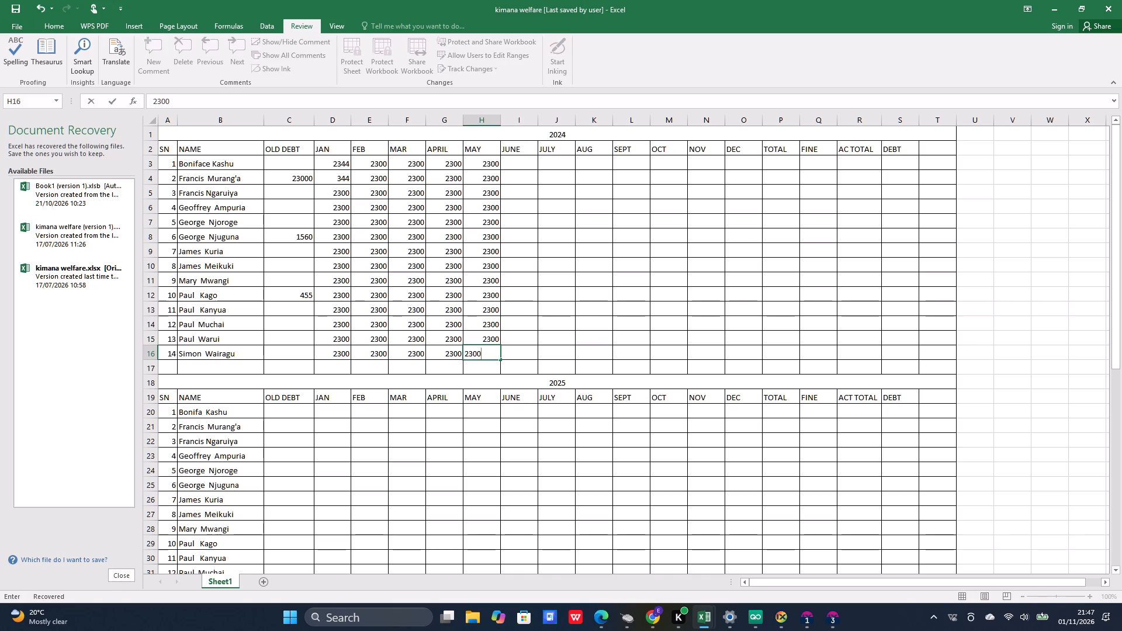
Enter 2300 as the 2024 JUNE amount for members 1 through 5, in cells I3 to I7.
{"action": "left_click", "coordinate": [513, 160]}
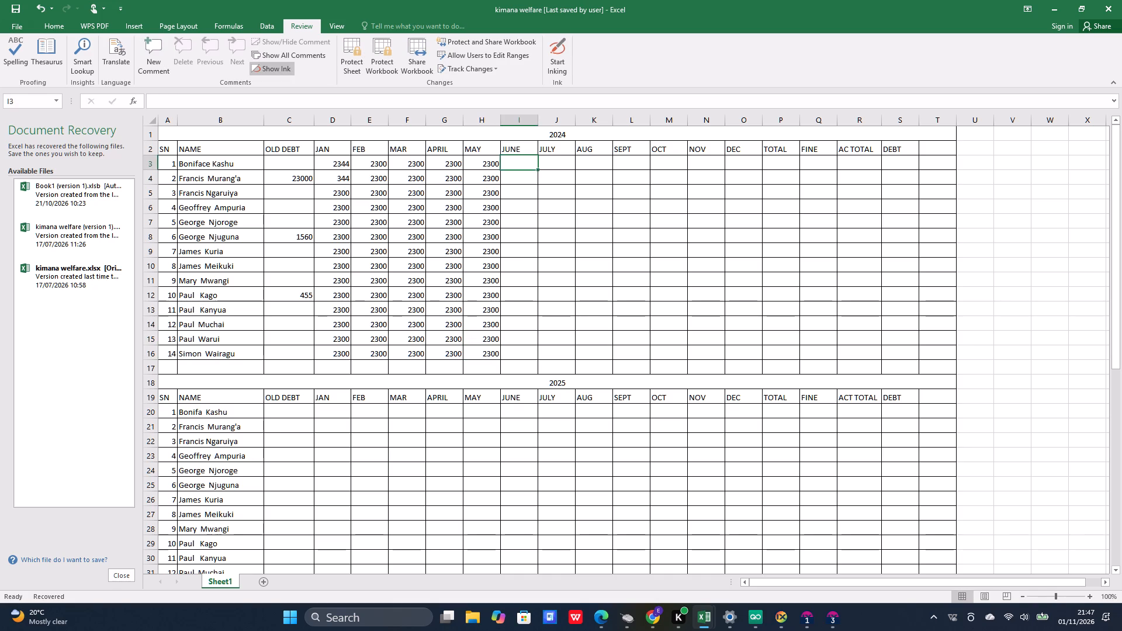
{"action": "type", "text": "2300"}
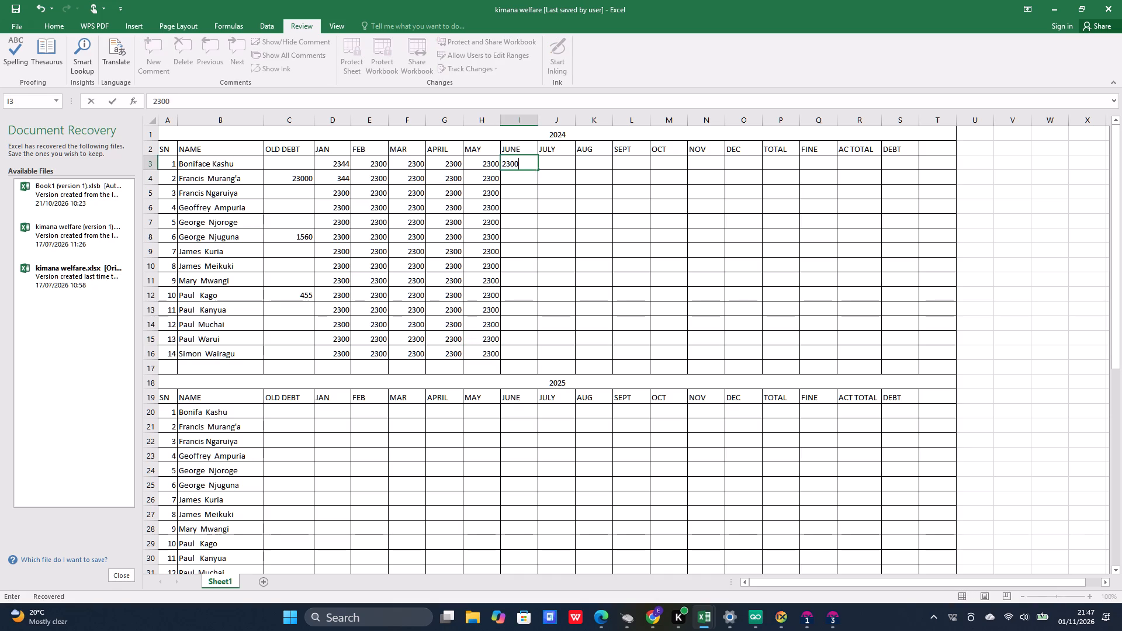
{"action": "left_click", "coordinate": [524, 172]}
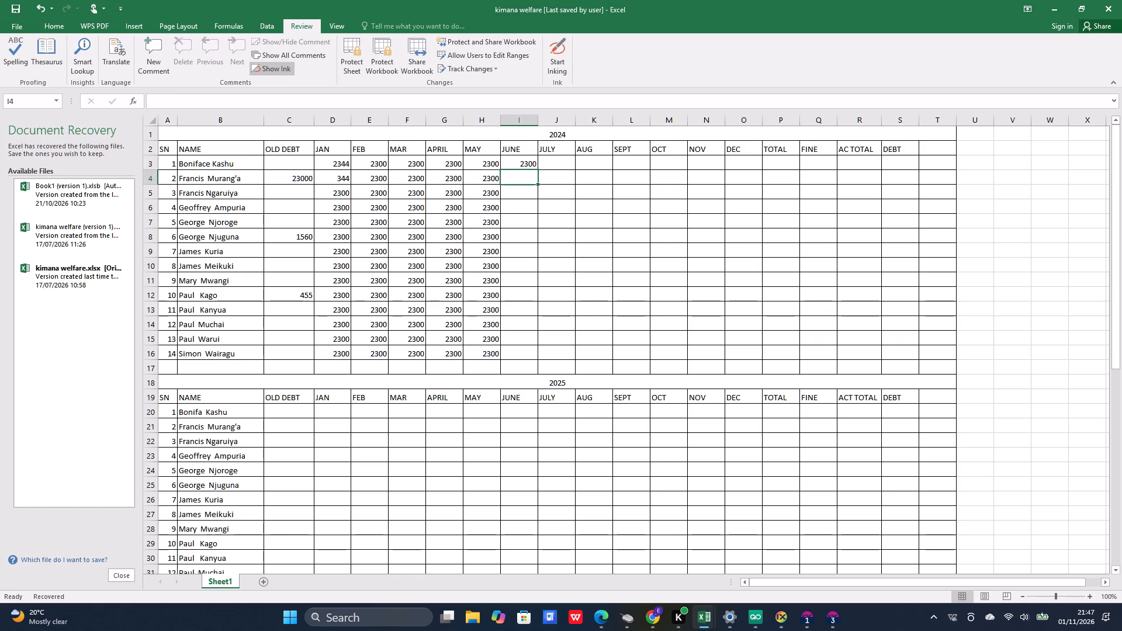
{"action": "type", "text": "2300"}
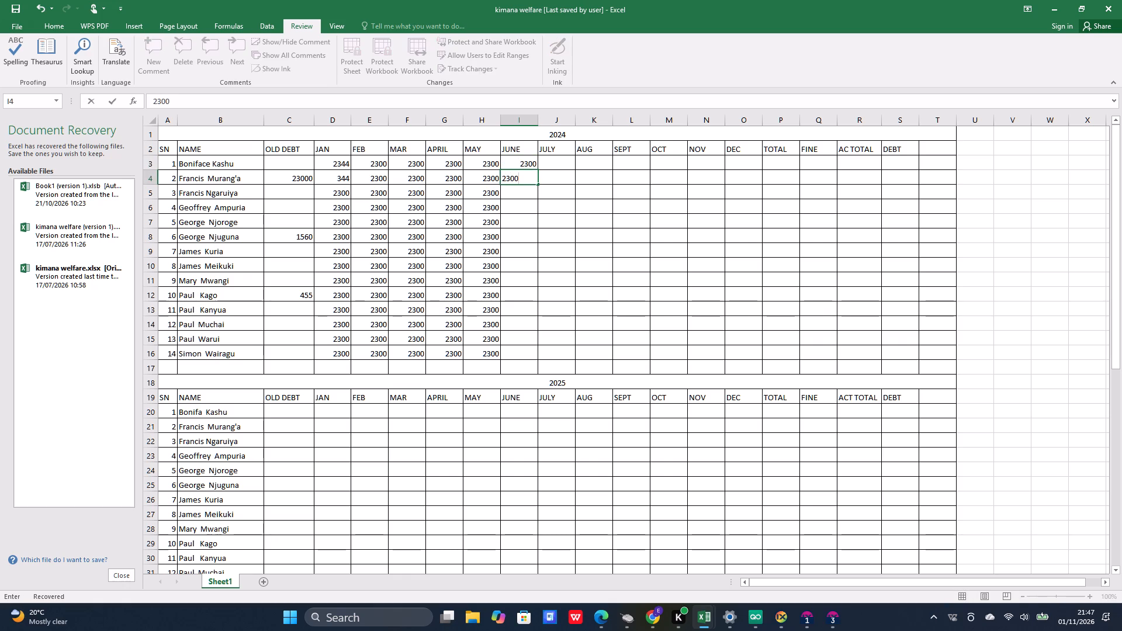
{"action": "left_click", "coordinate": [521, 195]}
{"action": "type", "text": "2300"}
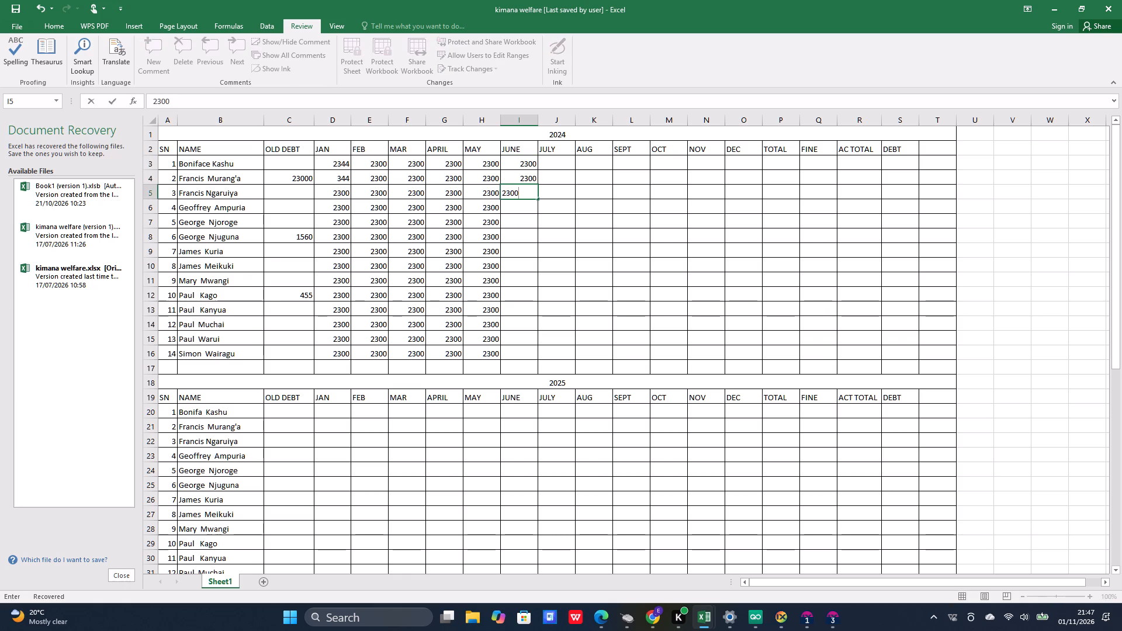
{"action": "left_click", "coordinate": [523, 203]}
{"action": "type", "text": "2300"}
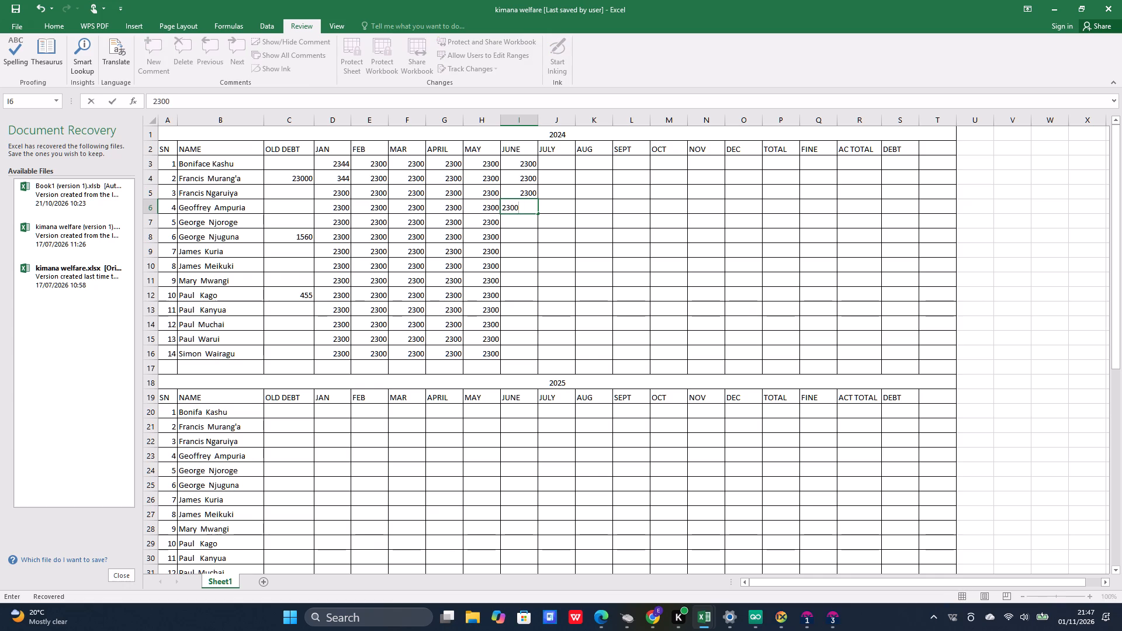
{"action": "left_click", "coordinate": [514, 220]}
{"action": "type", "text": "2300"}
Enter 2300 as the 2024 JUNE amount for members 6 through 9, in cells I8 to I11.
{"action": "left_click", "coordinate": [522, 235]}
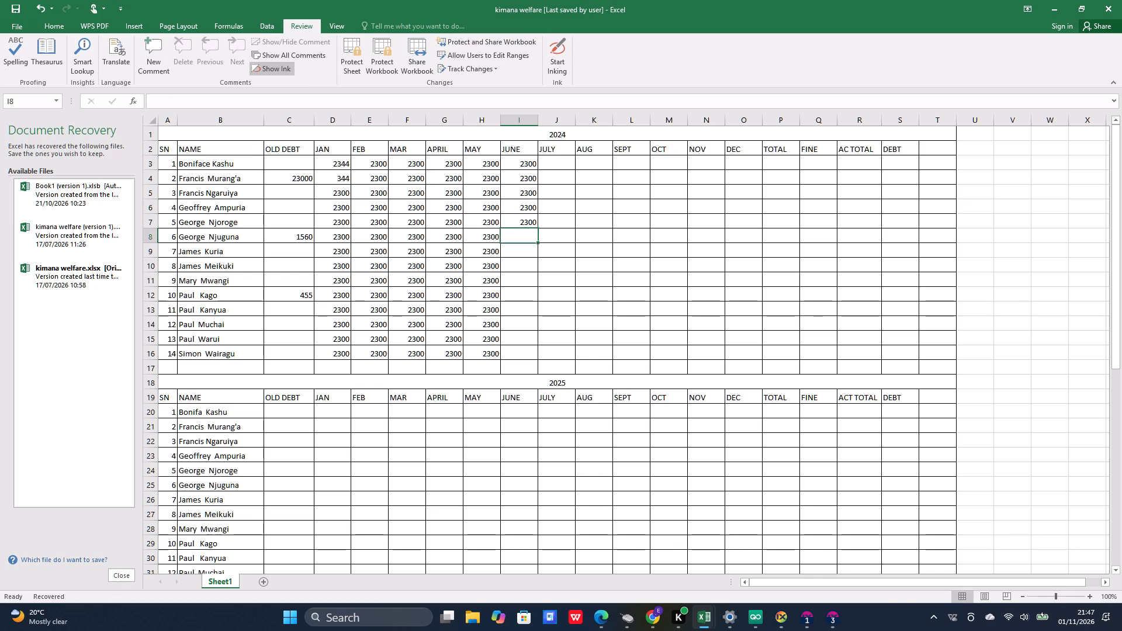
{"action": "type", "text": "2300"}
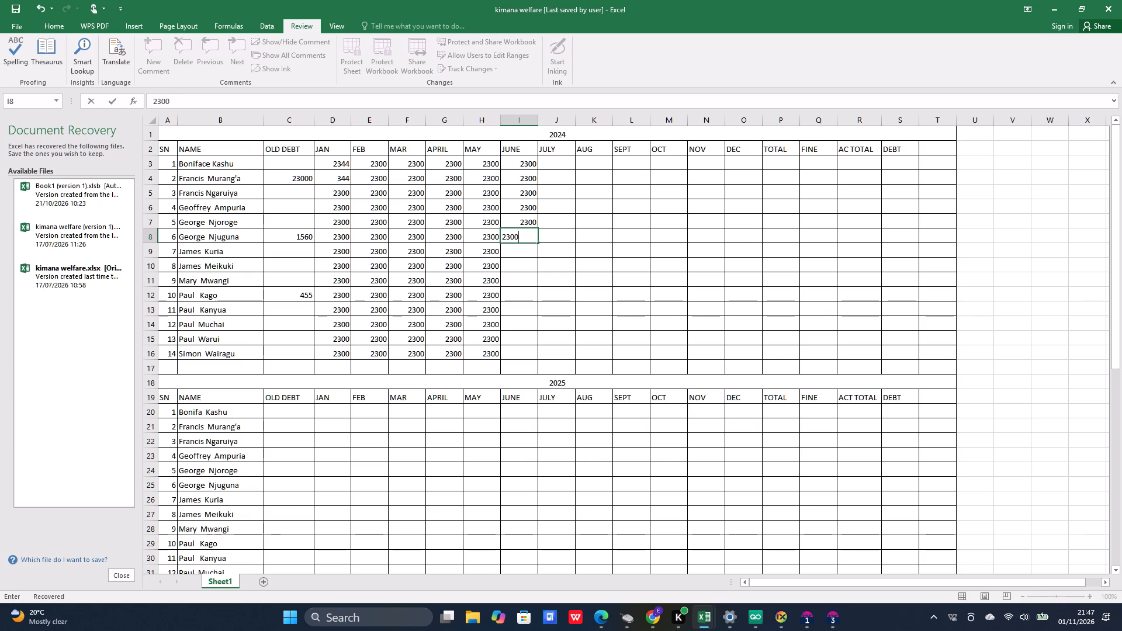
{"action": "left_click", "coordinate": [524, 248]}
{"action": "type", "text": "2300"}
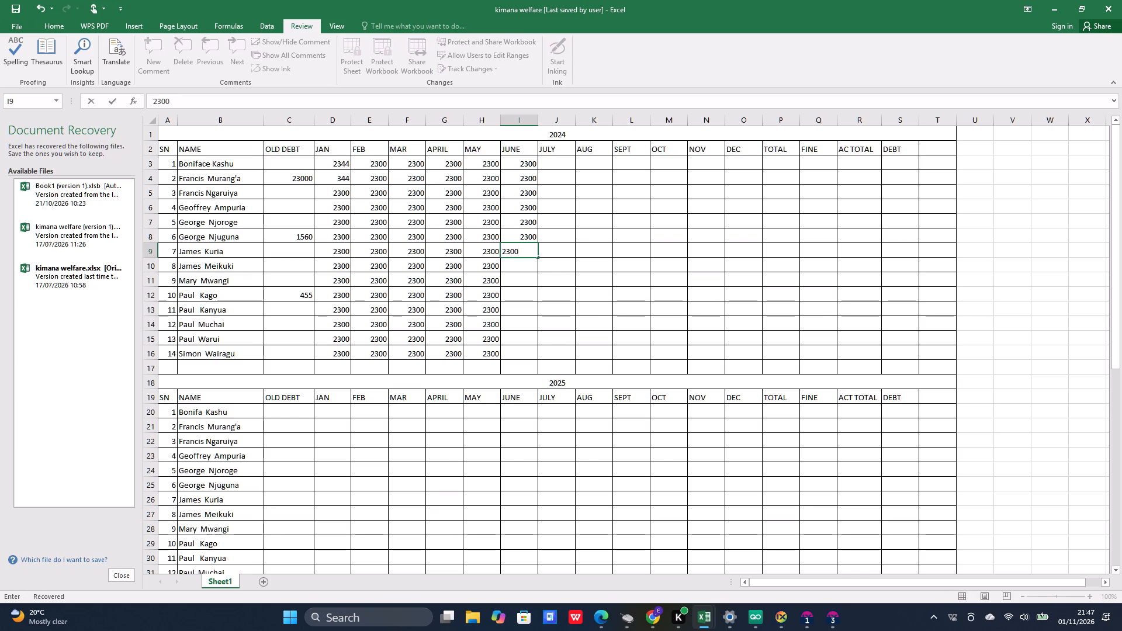
{"action": "left_click", "coordinate": [524, 263]}
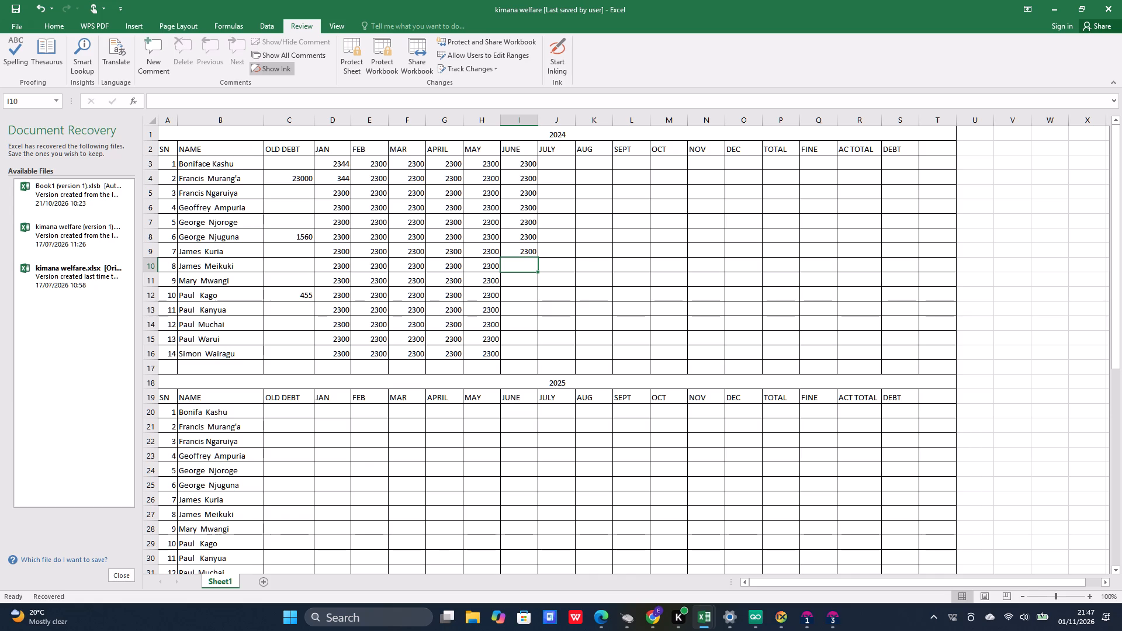
{"action": "type", "text": "2300"}
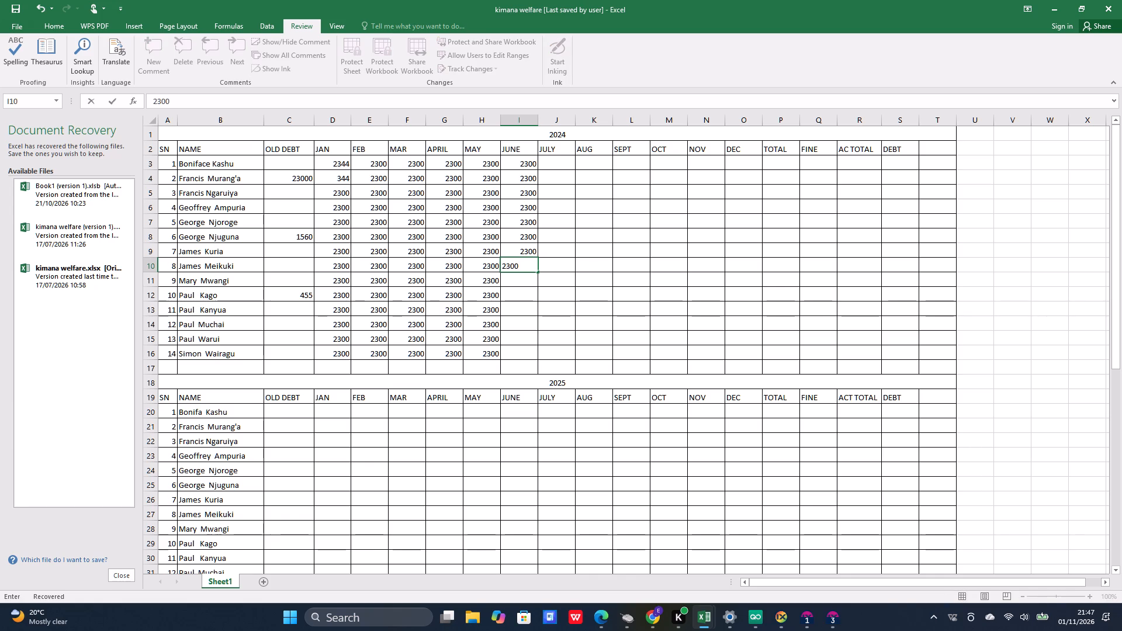
{"action": "left_click", "coordinate": [522, 279]}
{"action": "type", "text": "2300"}
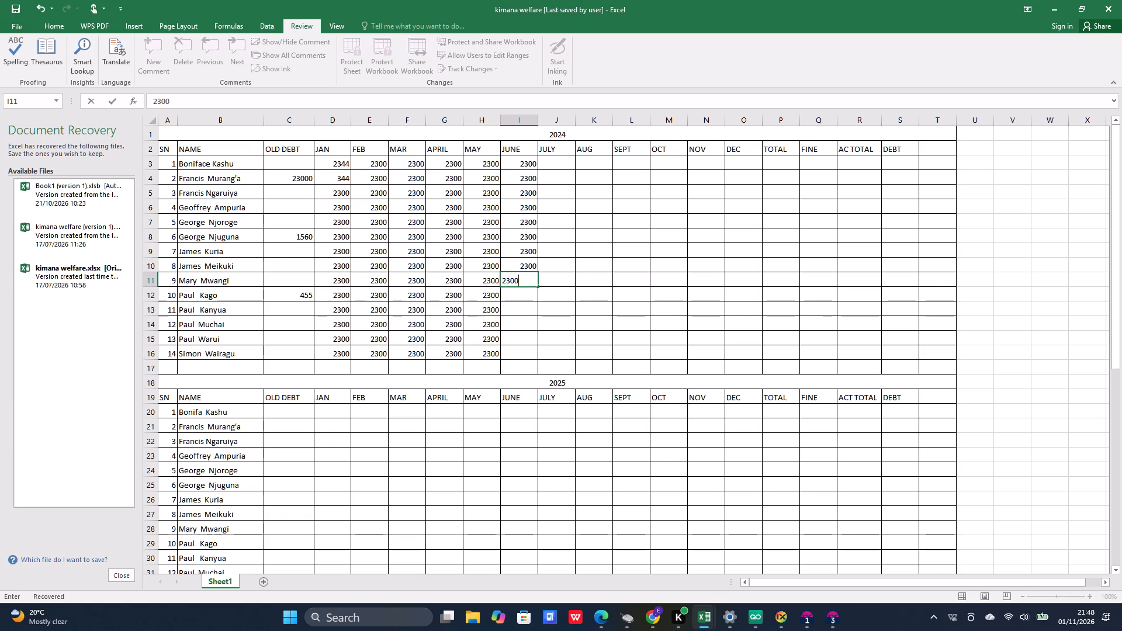
Enter 2300 as the 2024 JUNE amount for members 10 through 14, in cells I12 to I16.
{"action": "left_click", "coordinate": [524, 295]}
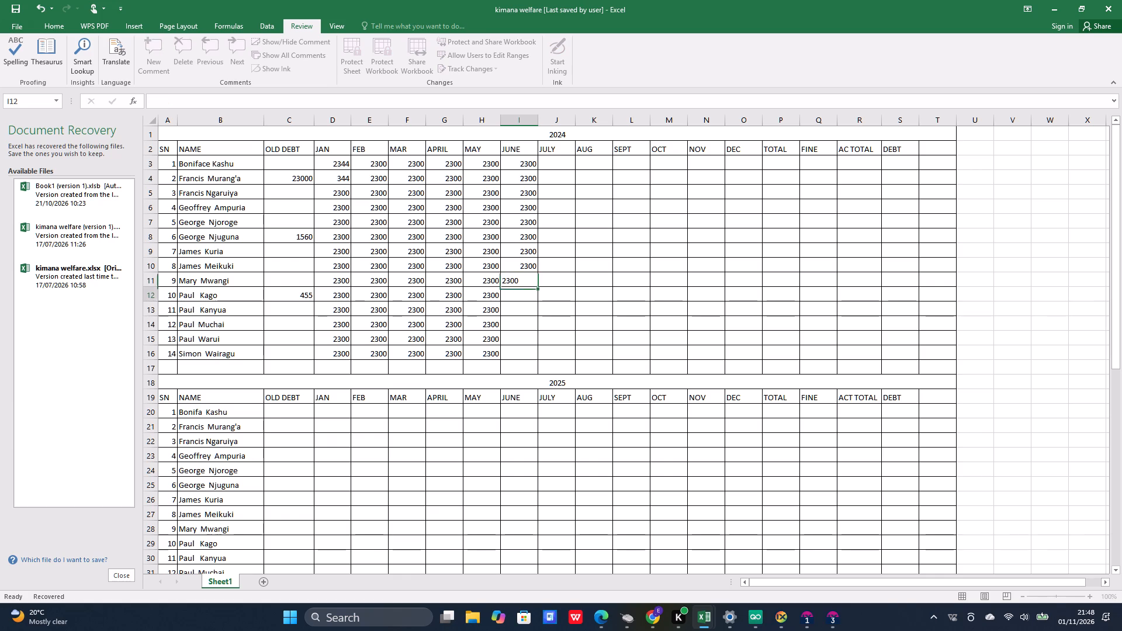
{"action": "type", "text": "2300"}
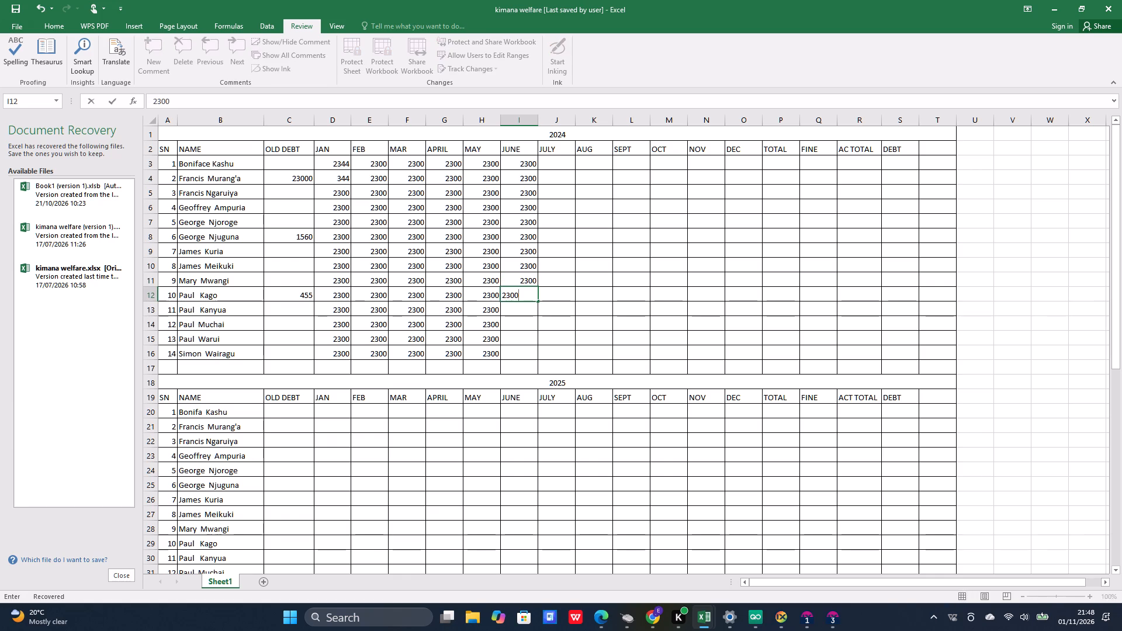
{"action": "left_click", "coordinate": [519, 307]}
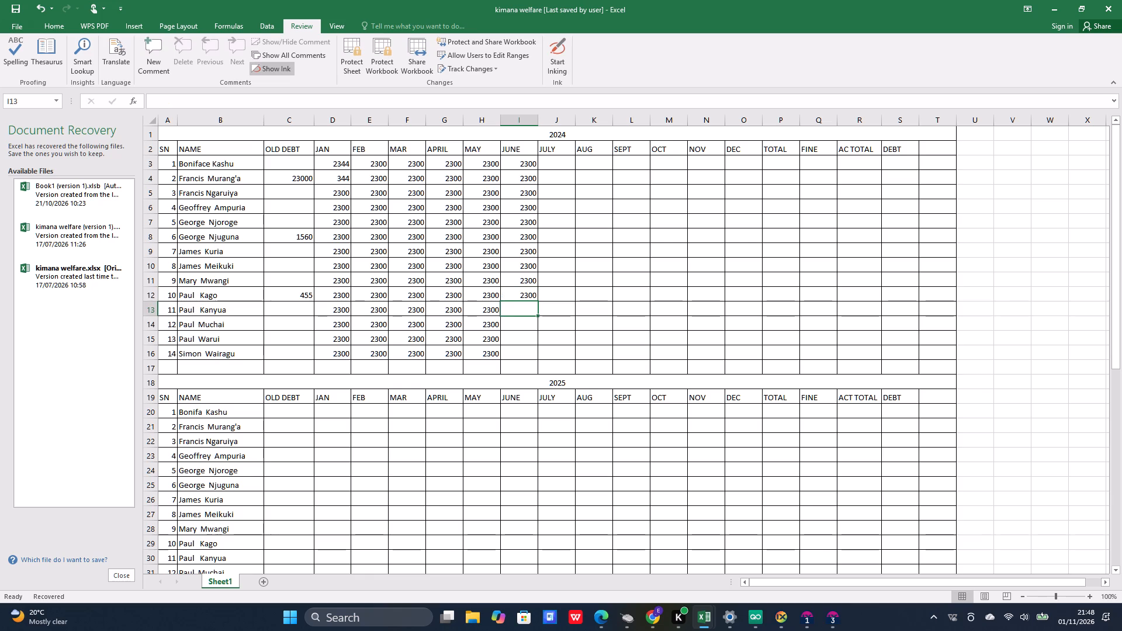
{"action": "type", "text": "2300"}
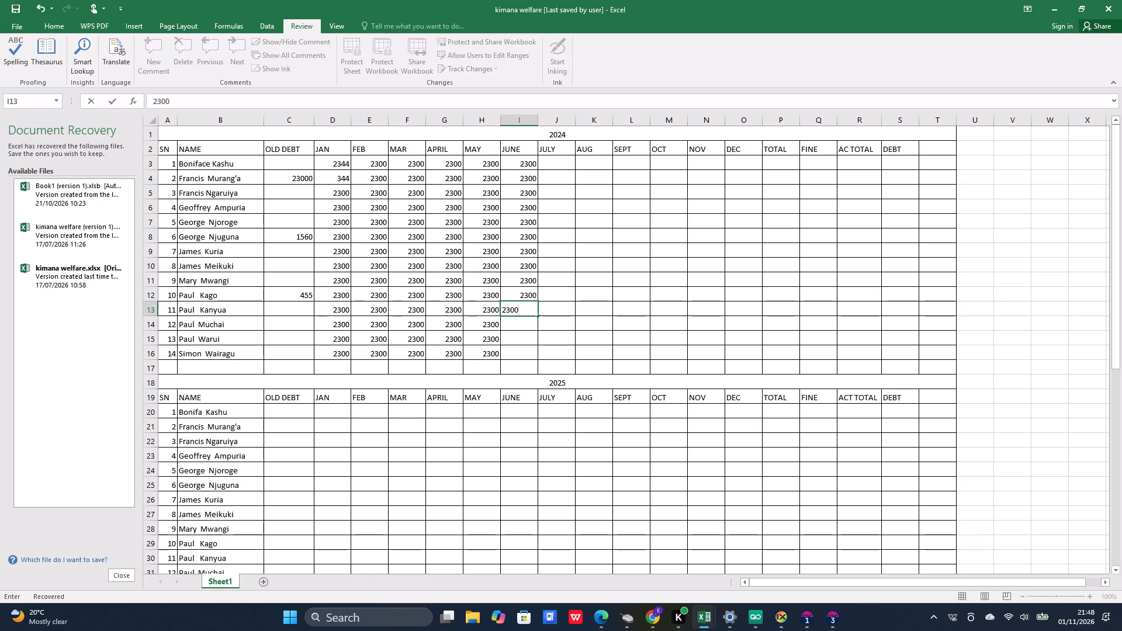
{"action": "left_click", "coordinate": [523, 320]}
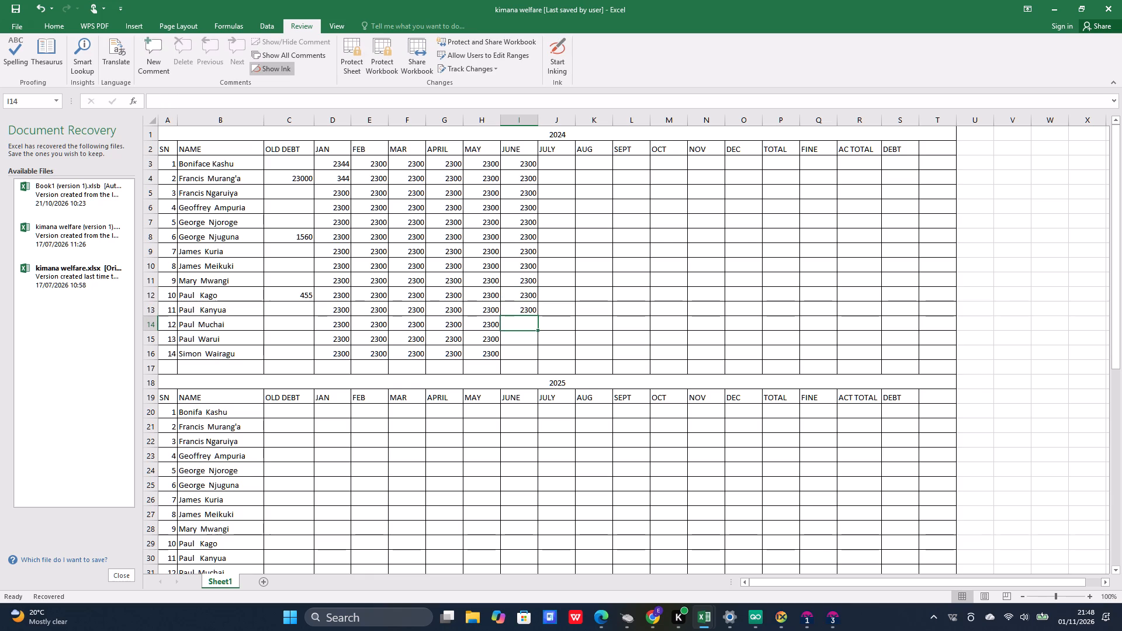
{"action": "type", "text": "2300"}
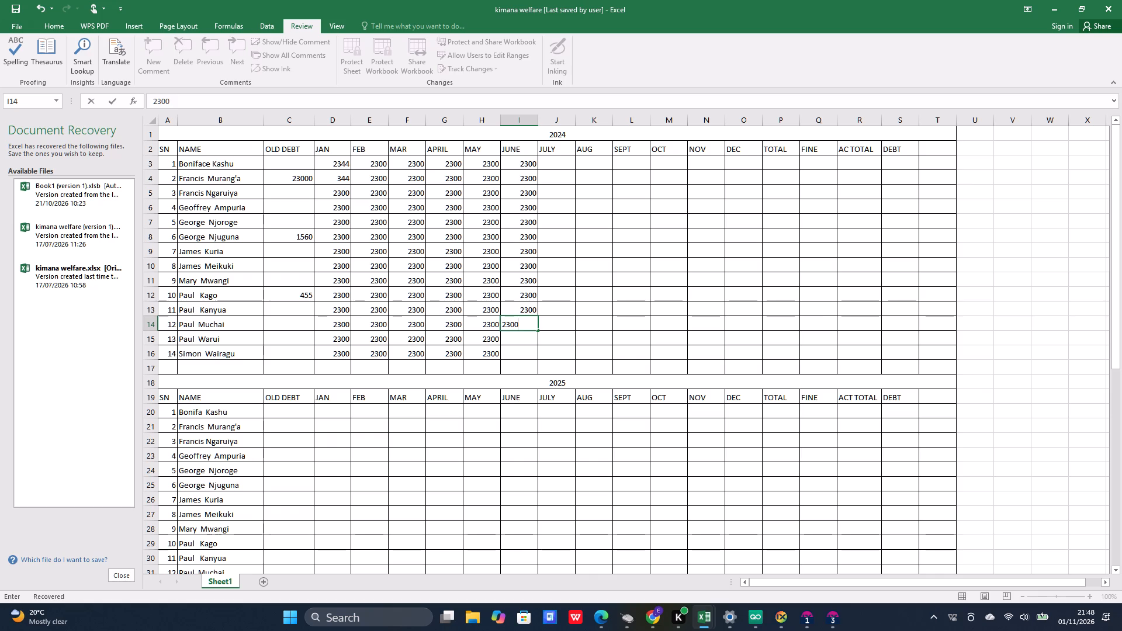
{"action": "left_click", "coordinate": [522, 337]}
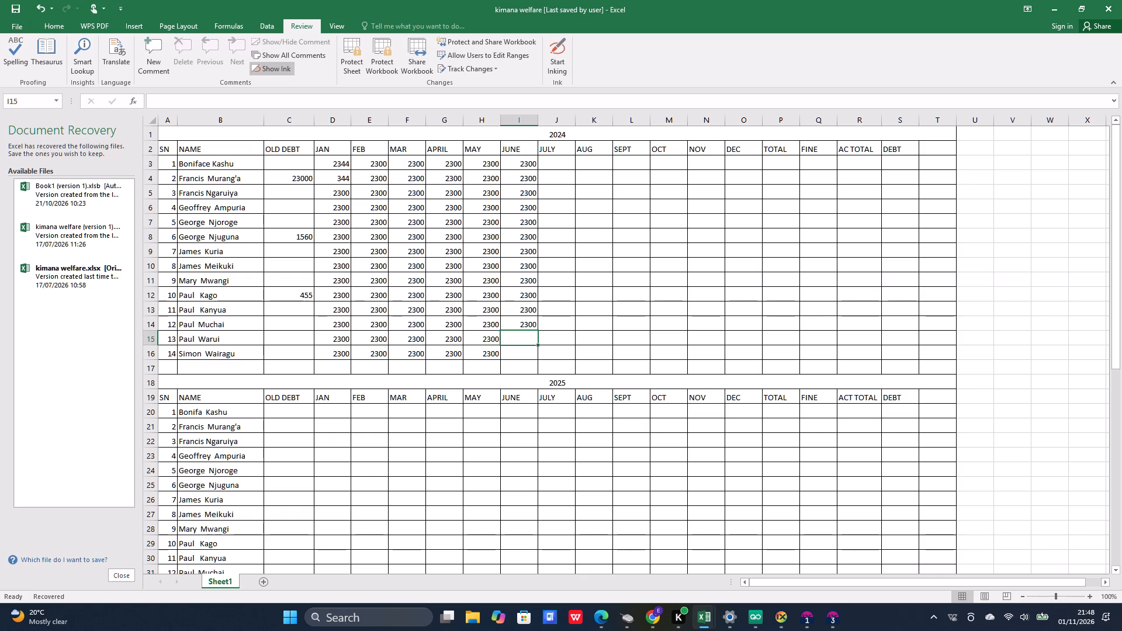
{"action": "type", "text": "2300"}
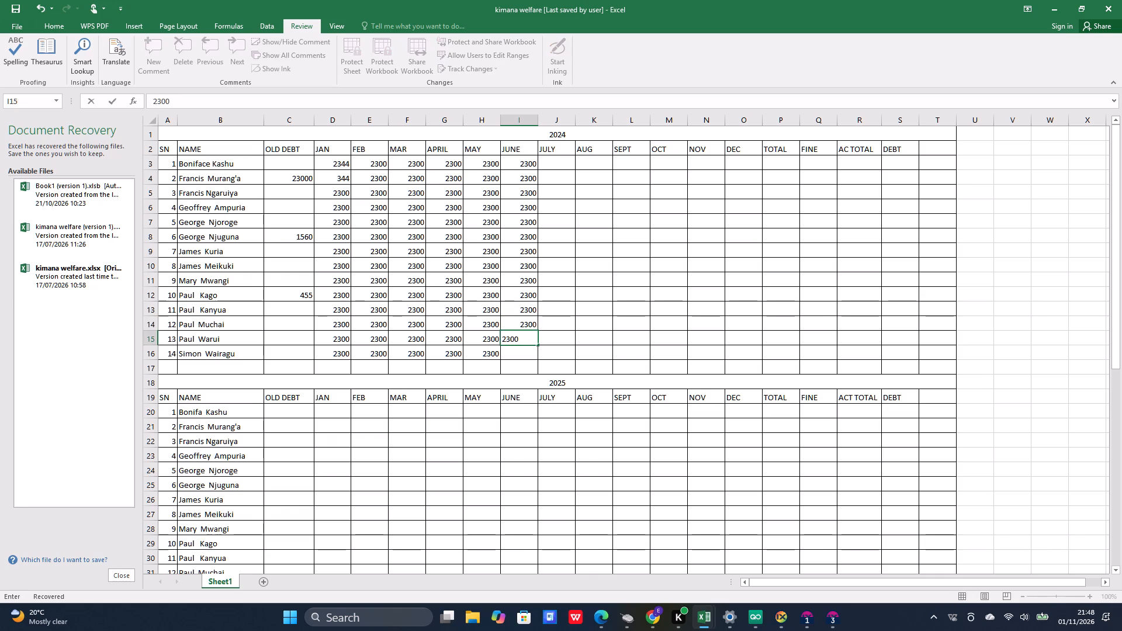
{"action": "left_click", "coordinate": [524, 352]}
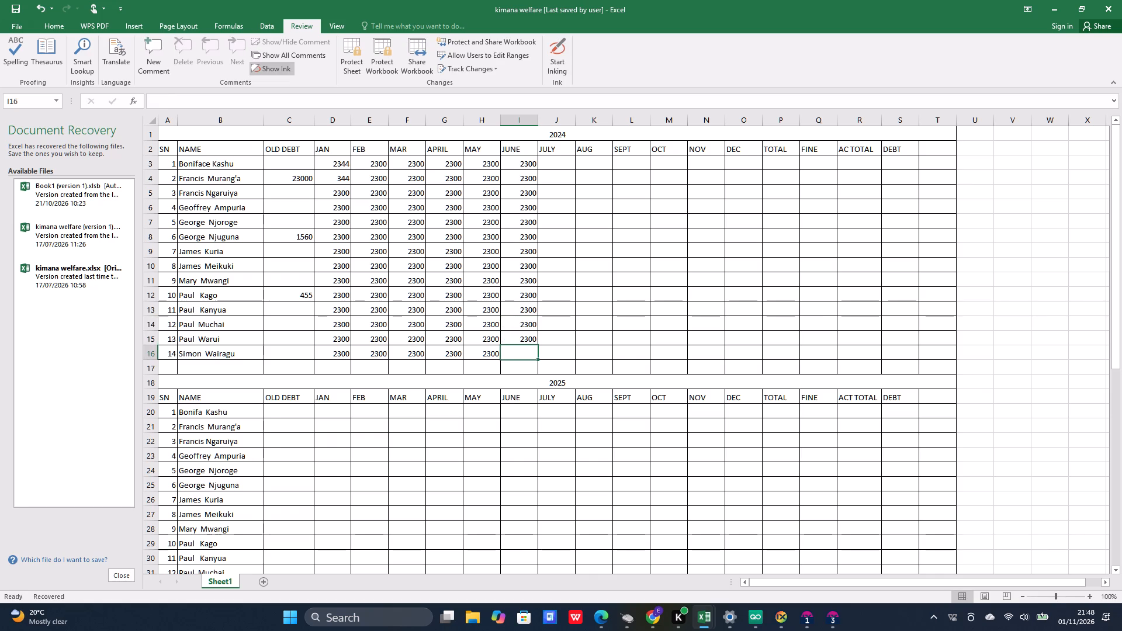
{"action": "type", "text": "2300"}
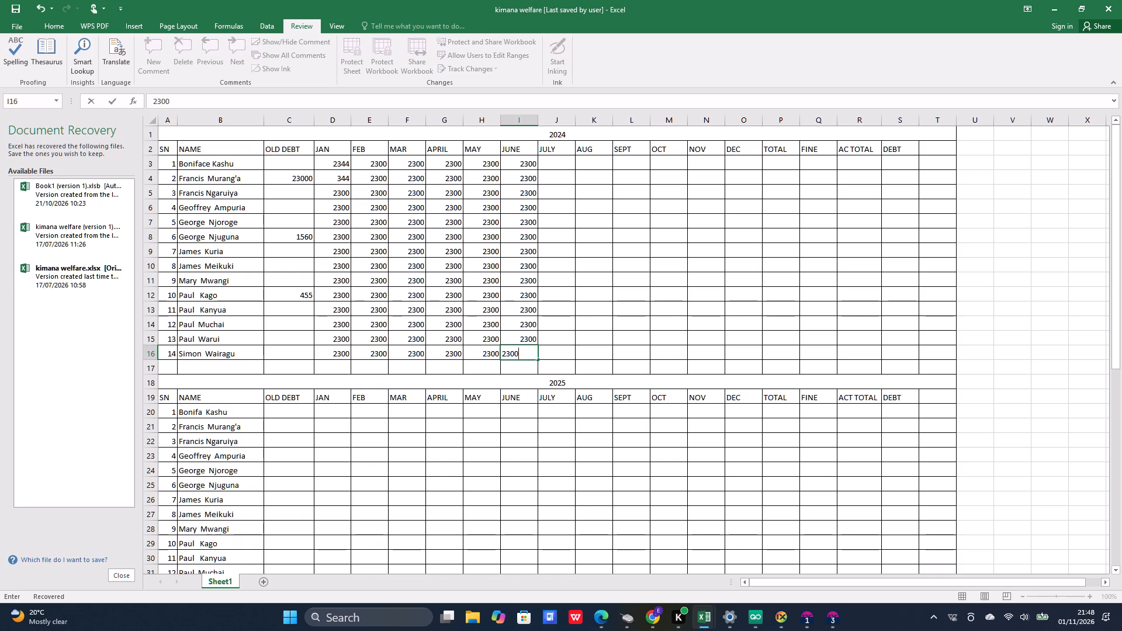
Enter 2300 as the 2024 JULY amount for members 1 through 5, in cells J3 to J7.
{"action": "left_click", "coordinate": [544, 163]}
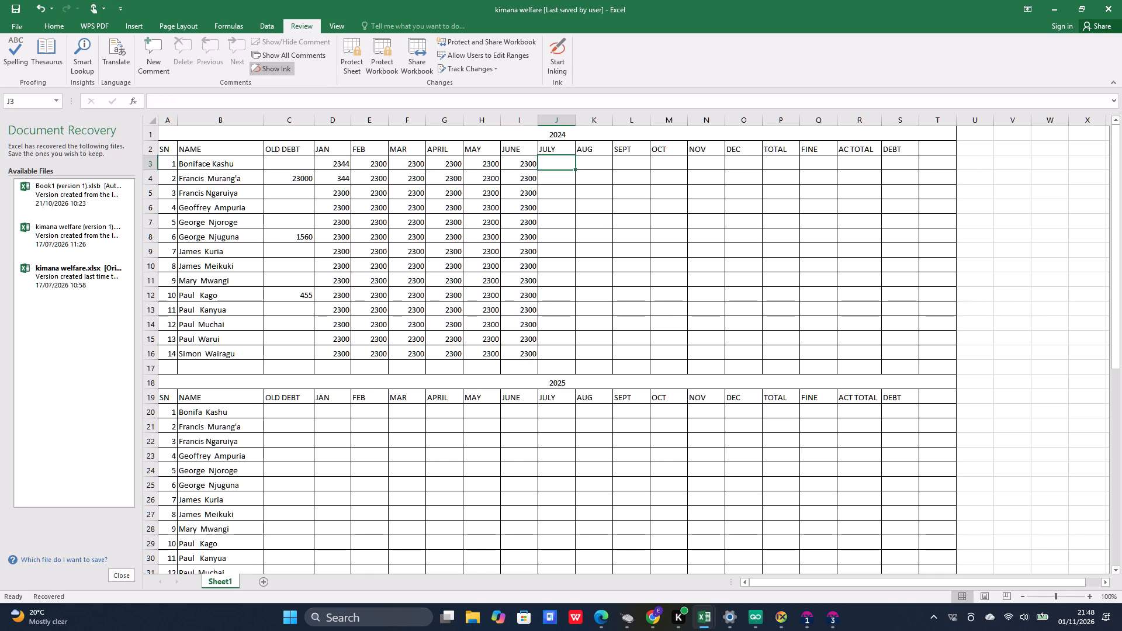
{"action": "type", "text": "2300"}
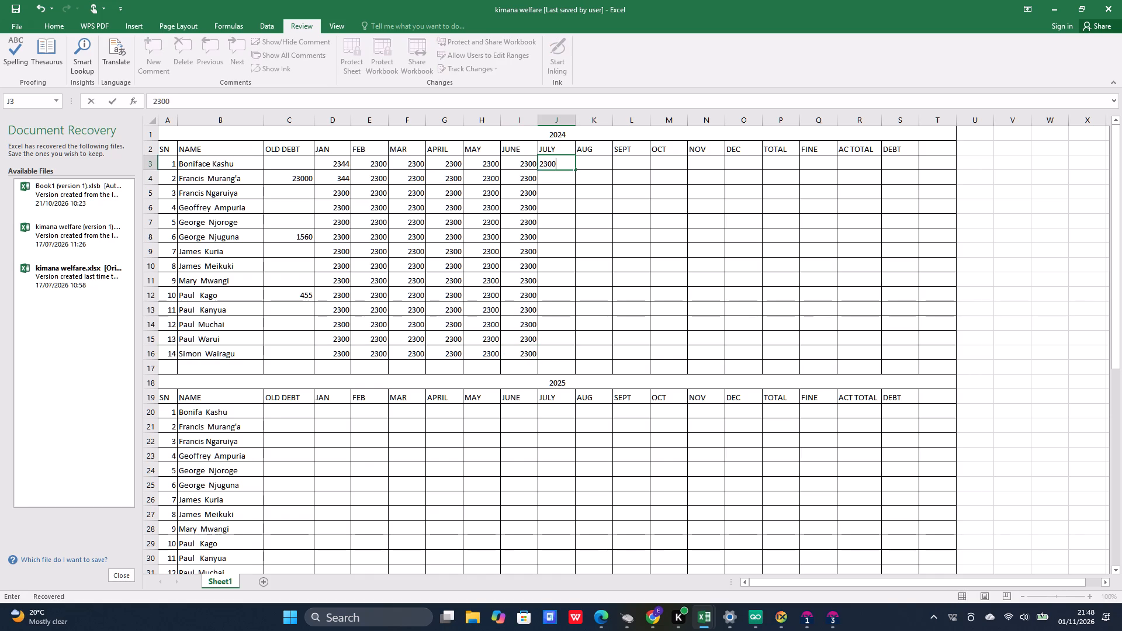
{"action": "left_click", "coordinate": [569, 177]}
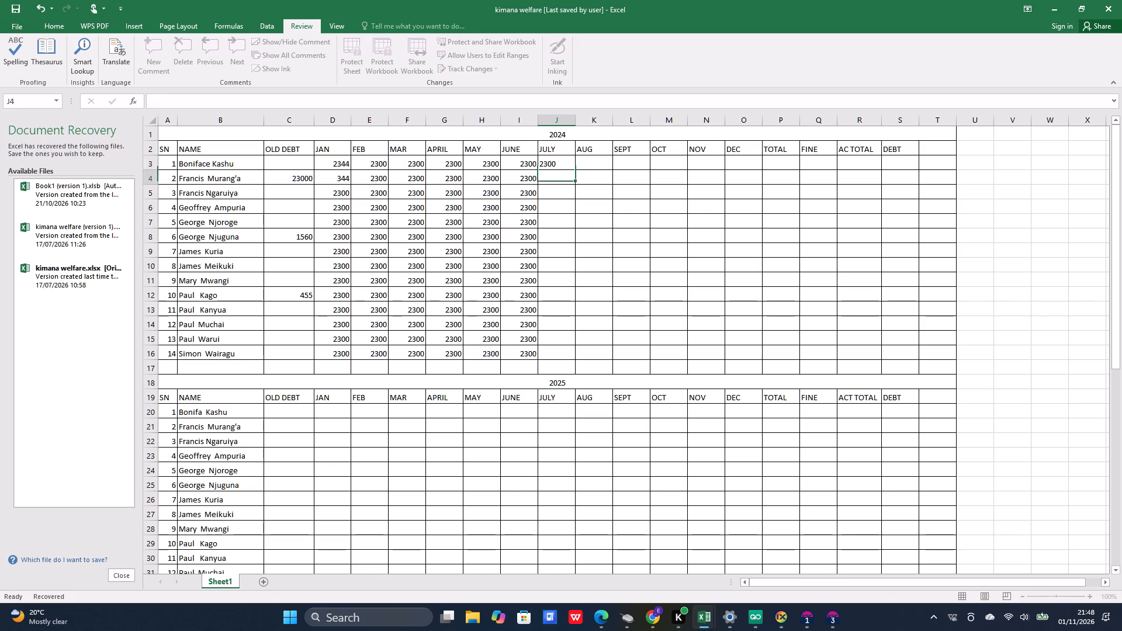
{"action": "type", "text": "2300"}
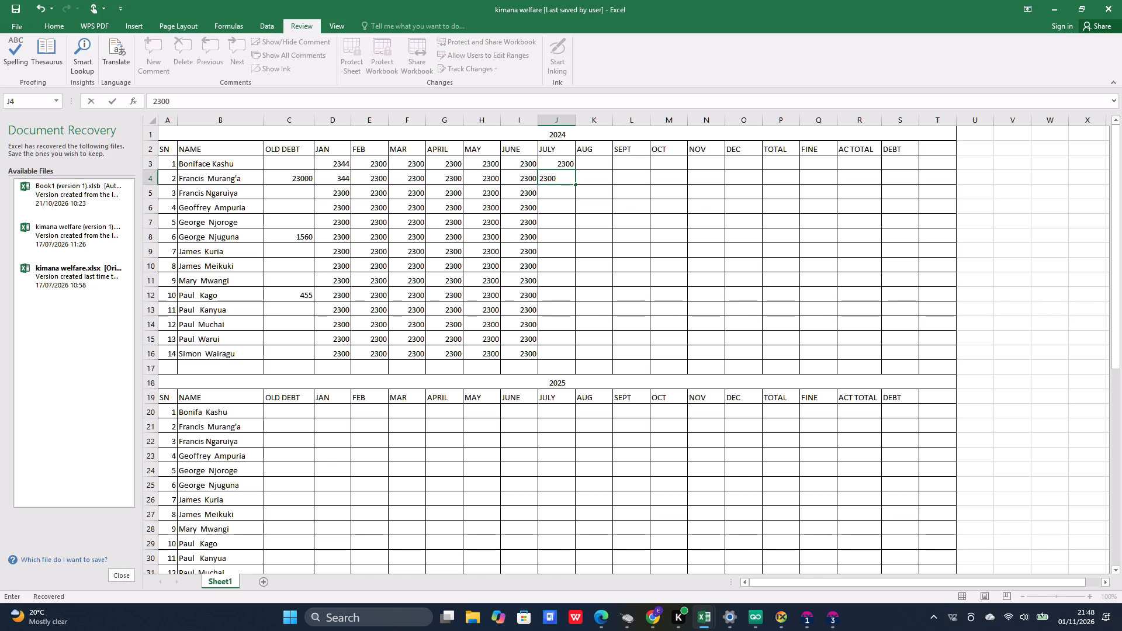
{"action": "left_click", "coordinate": [566, 190]}
{"action": "type", "text": "2300"}
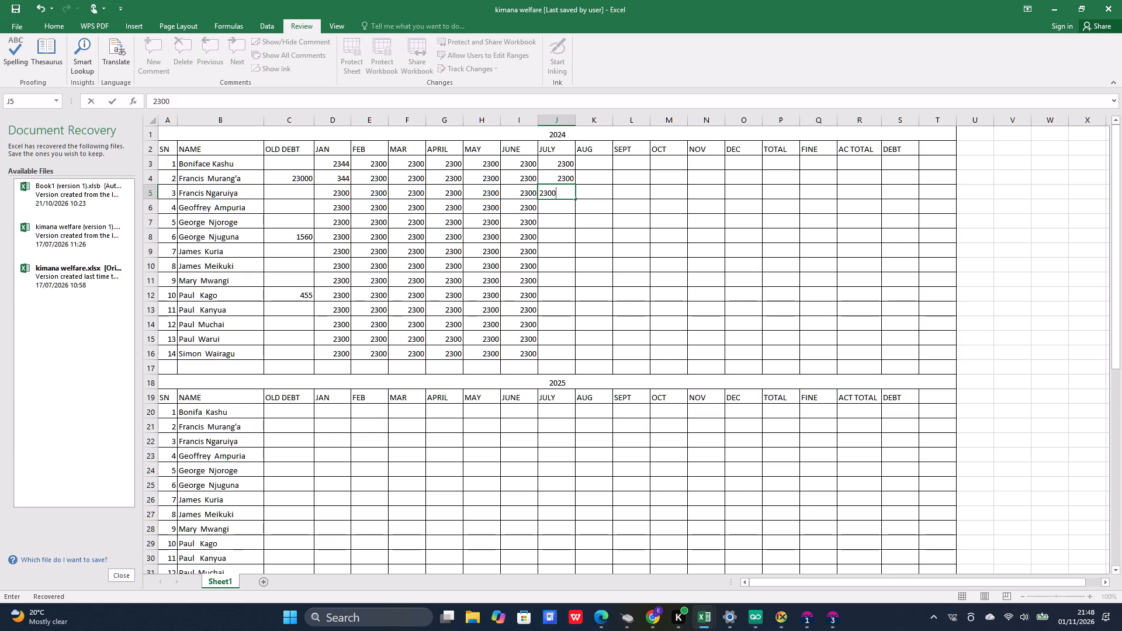
{"action": "left_click", "coordinate": [566, 204]}
{"action": "type", "text": "2300"}
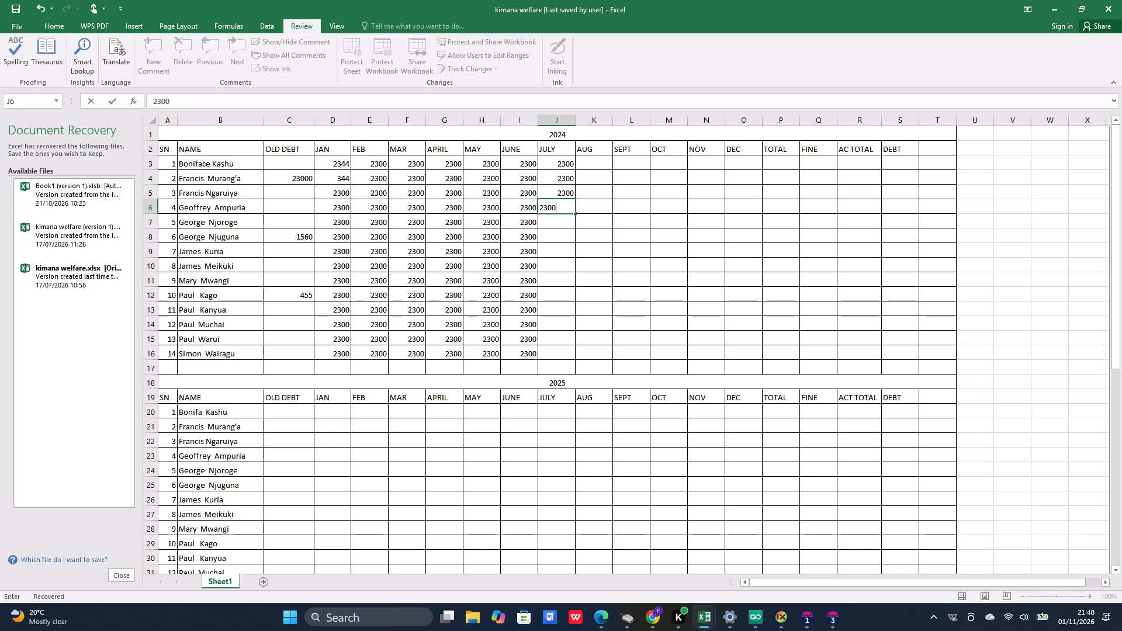
{"action": "left_click", "coordinate": [560, 226]}
{"action": "type", "text": "2300"}
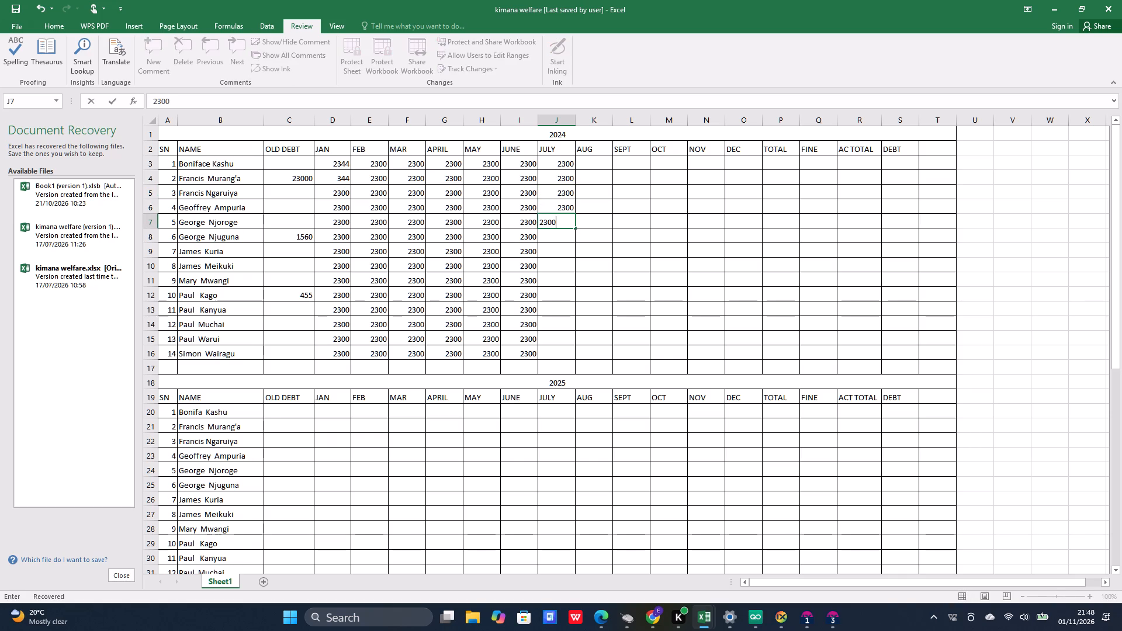
Enter 2300 as the 2024 JULY amount for members 6 through 9, in cells J8 to J11.
{"action": "left_click", "coordinate": [561, 235]}
{"action": "type", "text": "2300"}
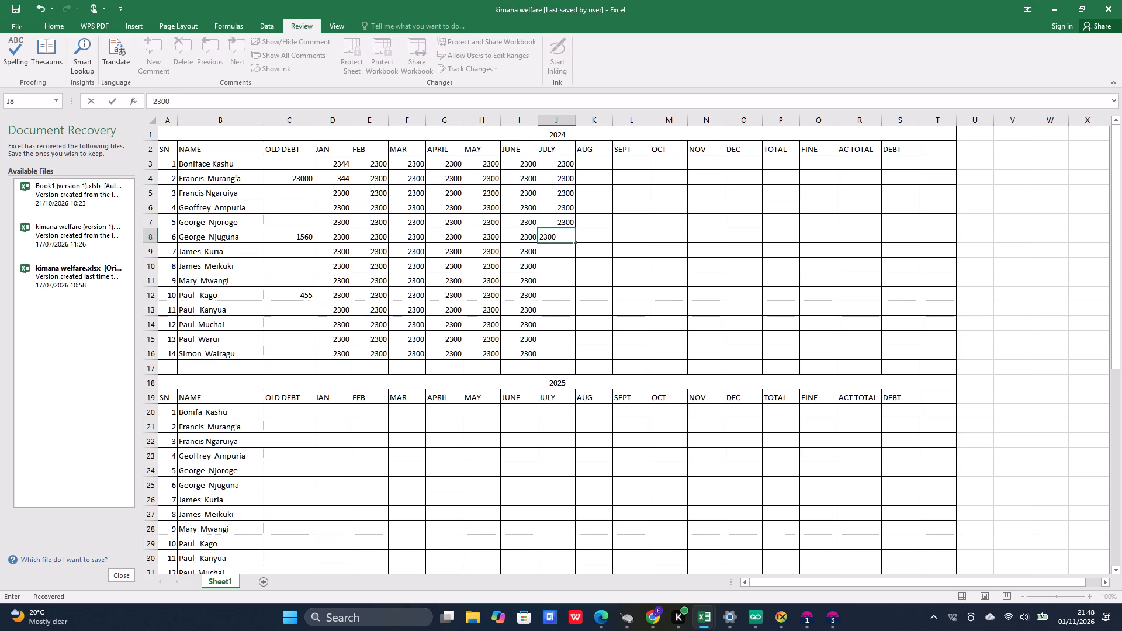
{"action": "left_click", "coordinate": [552, 251]}
{"action": "type", "text": "2300"}
{"action": "left_click", "coordinate": [560, 266]}
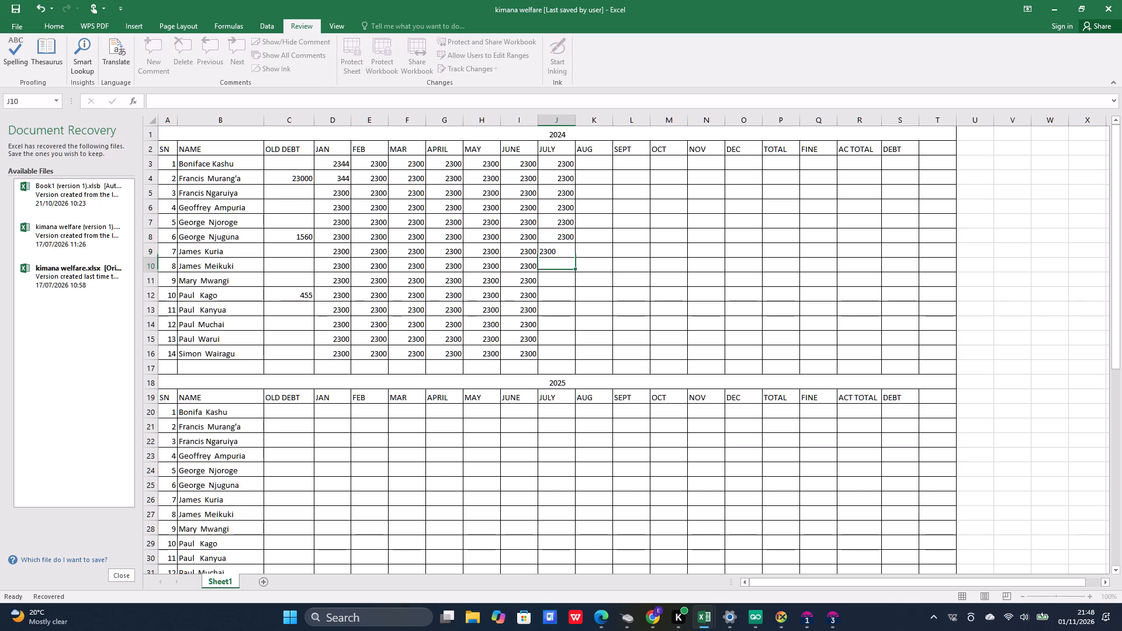
{"action": "type", "text": "2300"}
{"action": "left_click", "coordinate": [562, 280]}
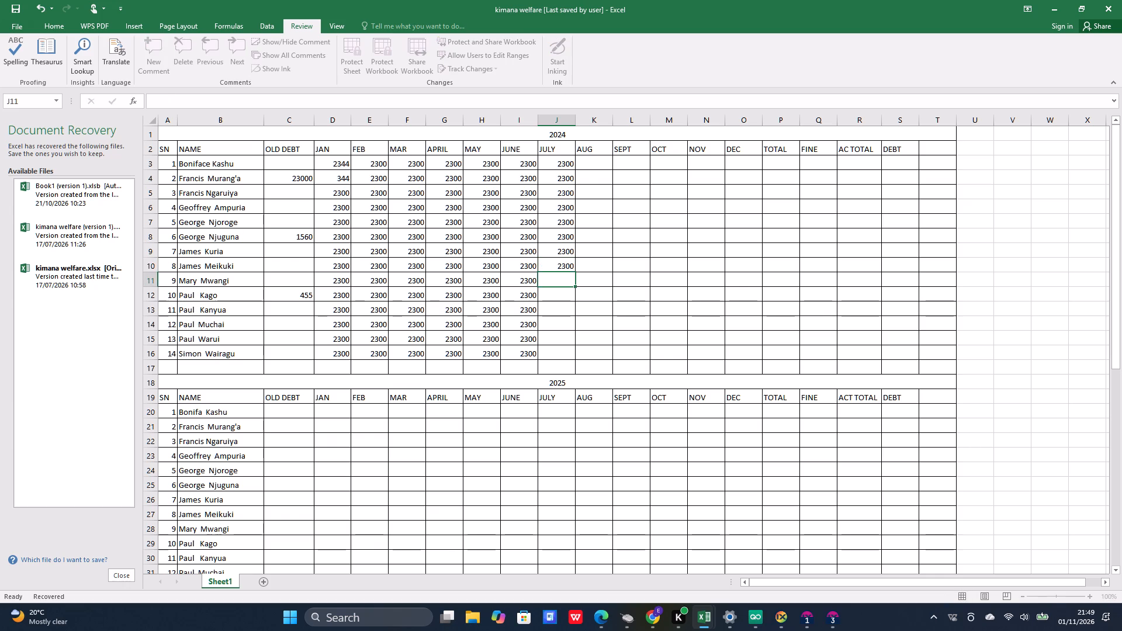
{"action": "type", "text": "2300"}
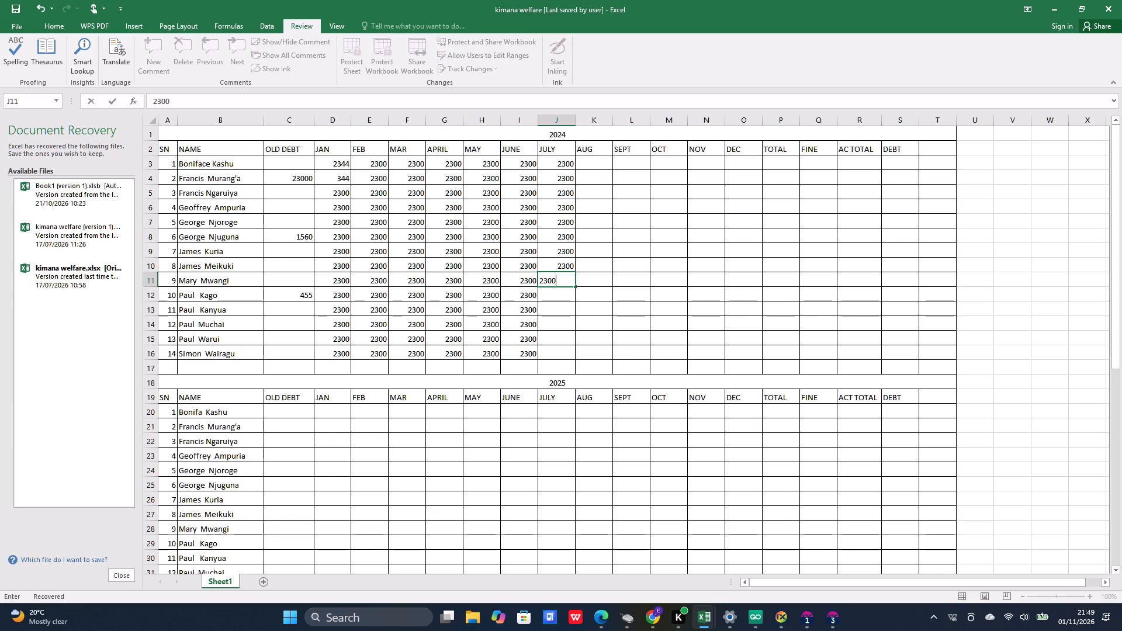
Enter 2300 as the 2024 JULY amount for members 10 through 14, in cells J12 to J16.
{"action": "left_click", "coordinate": [560, 293]}
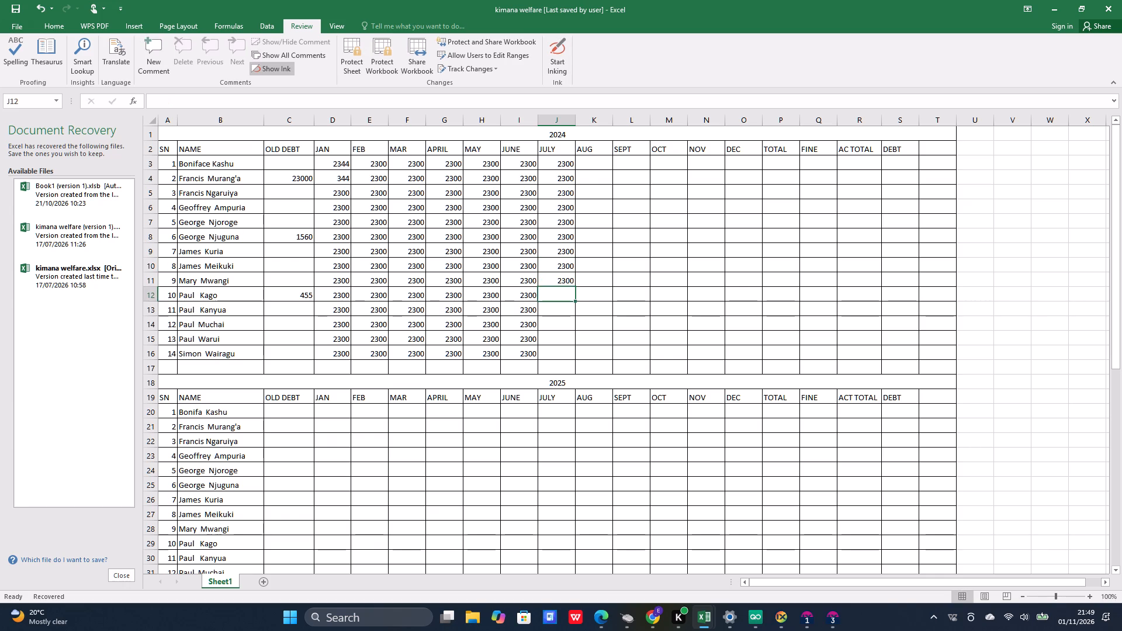
{"action": "type", "text": "2300"}
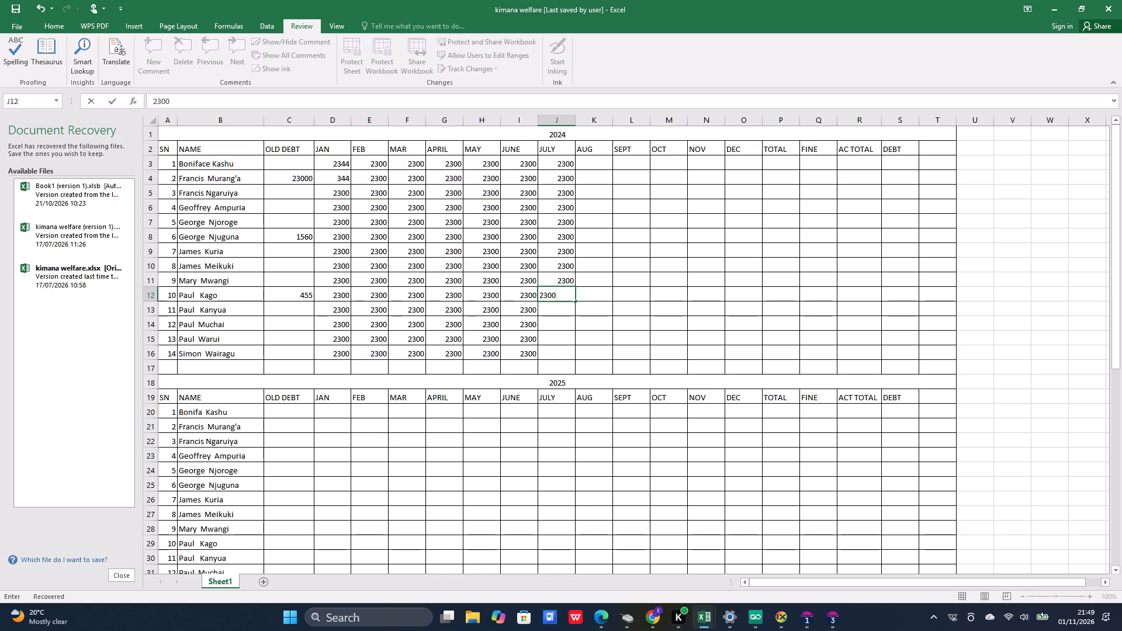
{"action": "left_click", "coordinate": [557, 311]}
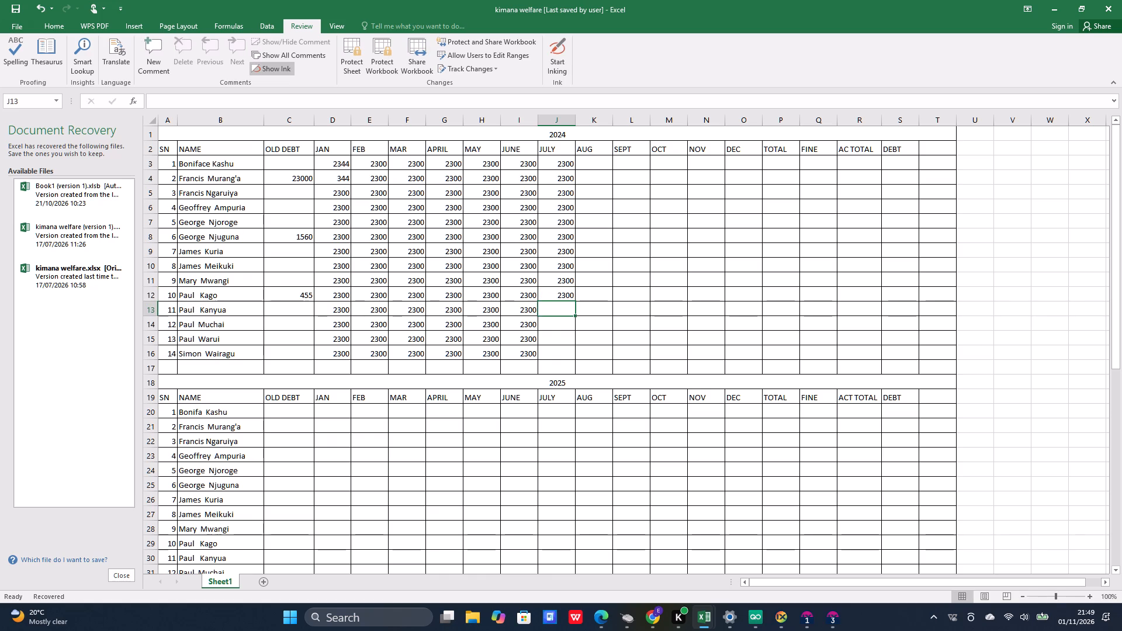
{"action": "type", "text": "2300"}
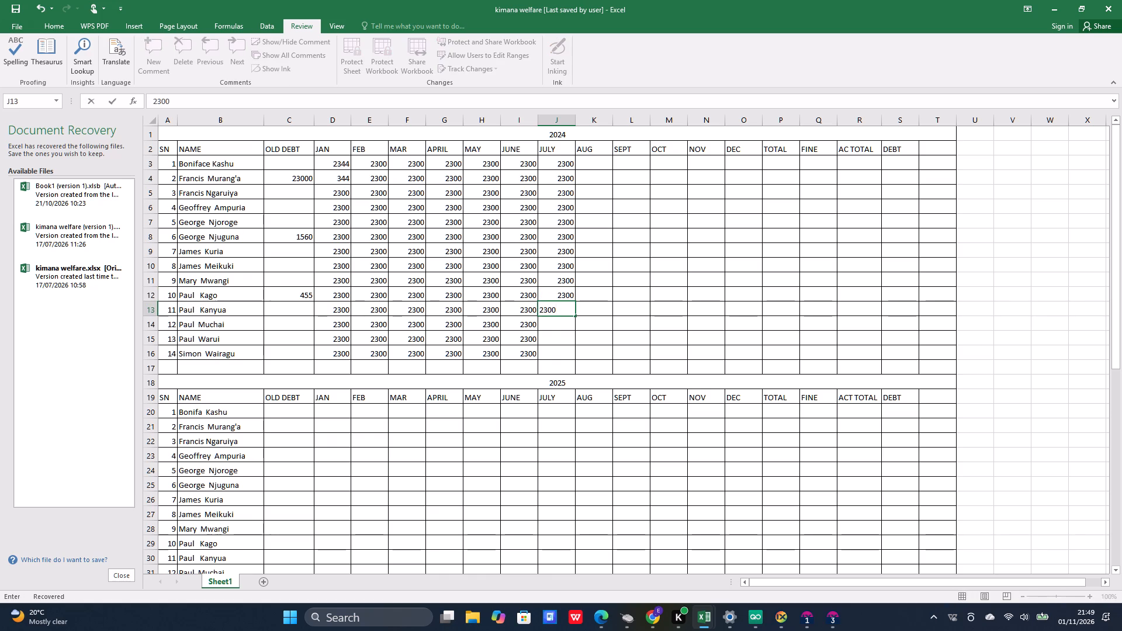
{"action": "left_click", "coordinate": [559, 323]}
{"action": "type", "text": "2300"}
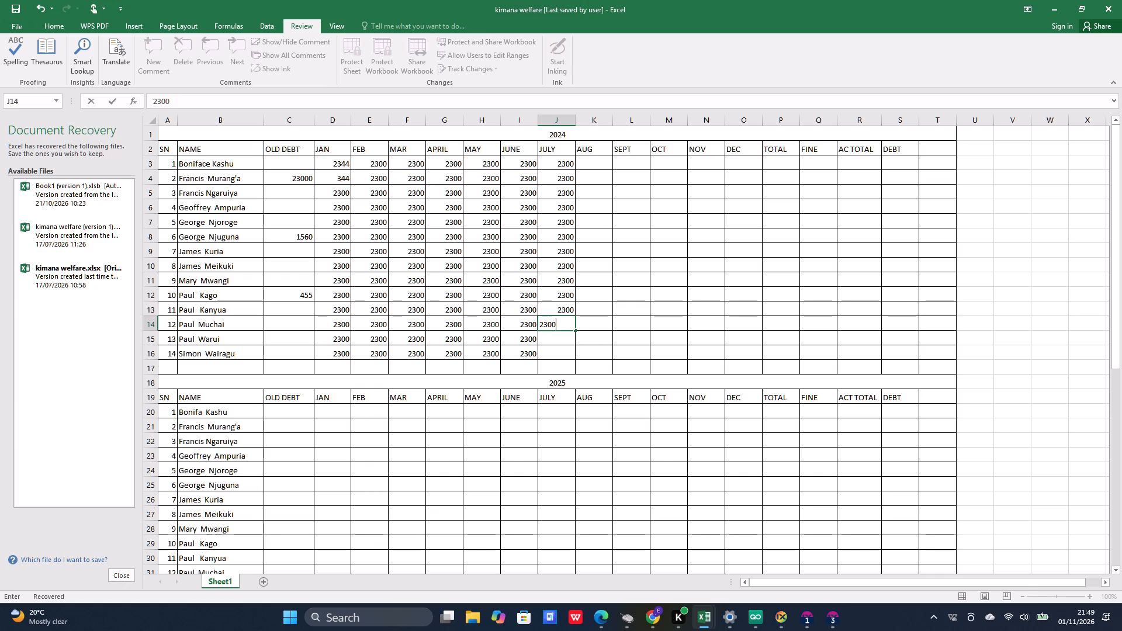
{"action": "left_click", "coordinate": [557, 335]}
{"action": "type", "text": "2300"}
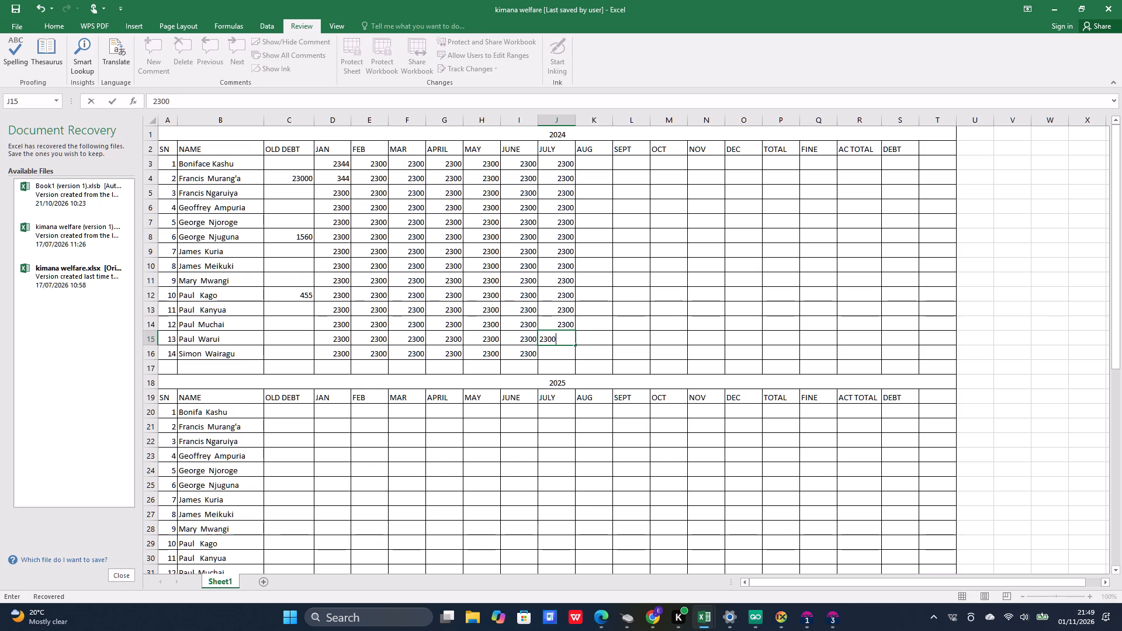
{"action": "left_click", "coordinate": [556, 353]}
{"action": "type", "text": "2300"}
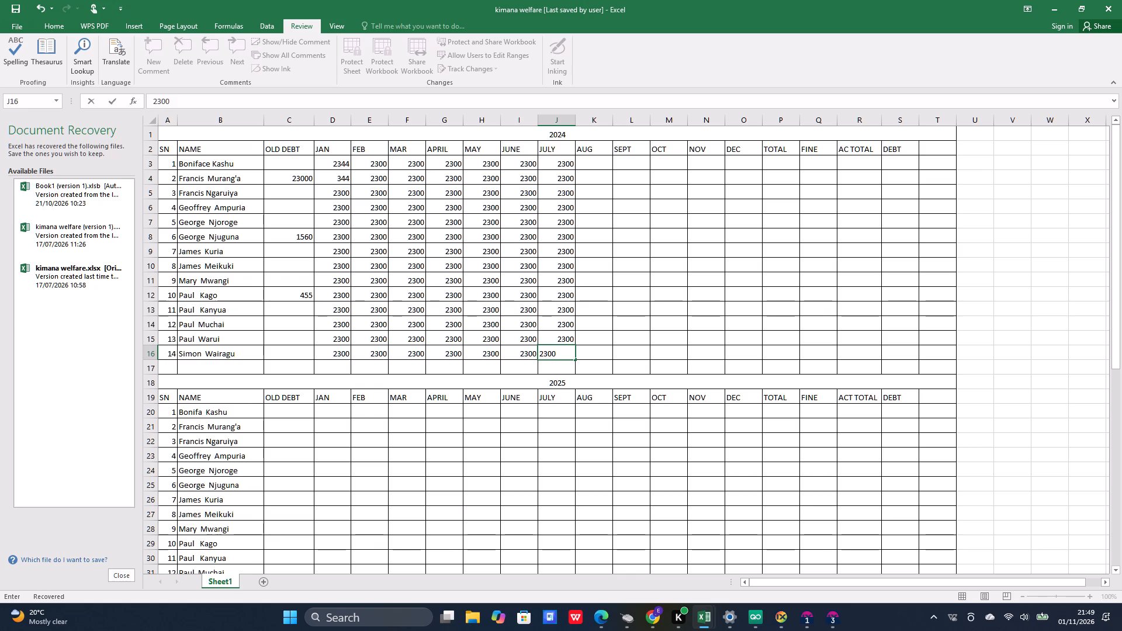
Enter 2300 as the 2024 AUG amount for members 1 through 5, in cells K3 to K7.
{"action": "left_click", "coordinate": [587, 158]}
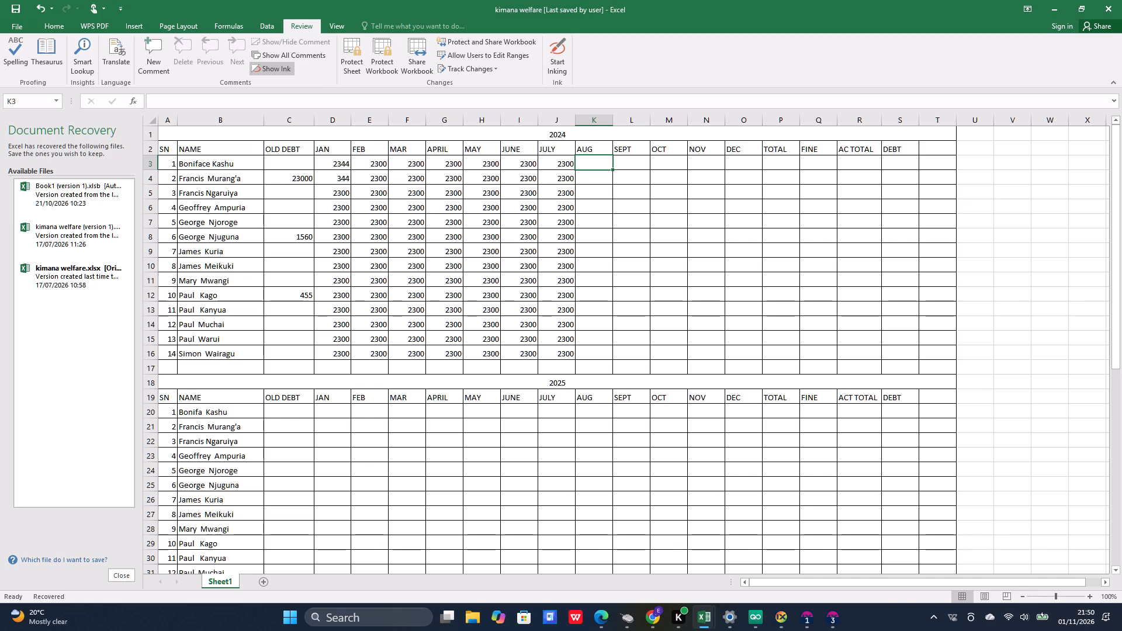
{"action": "type", "text": "2300"}
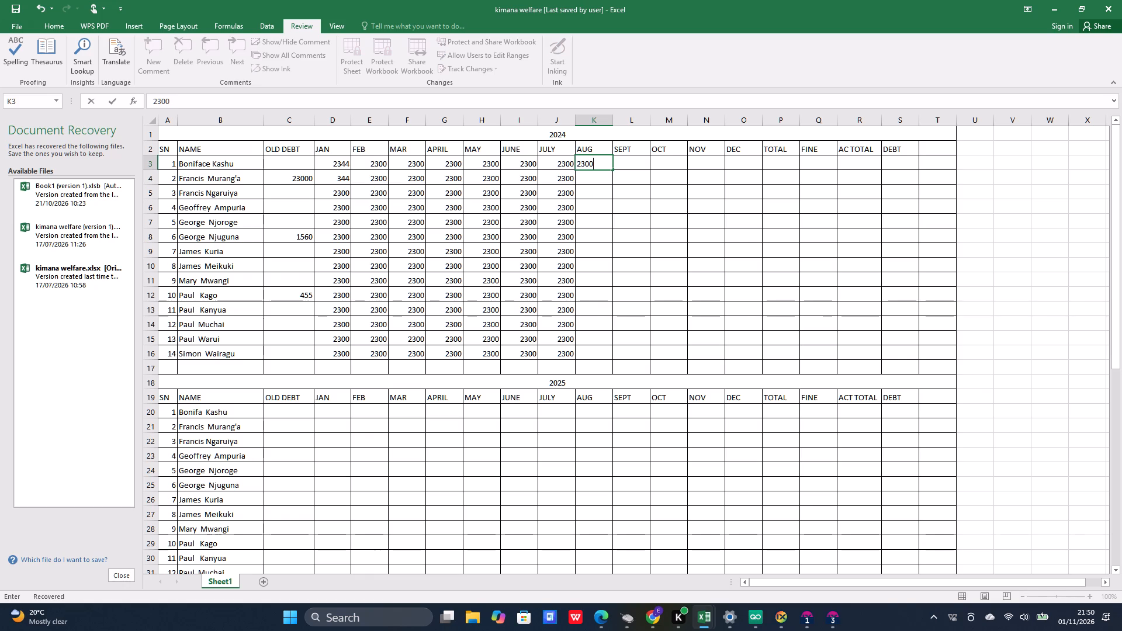
{"action": "left_click", "coordinate": [591, 177]}
{"action": "type", "text": "2300"}
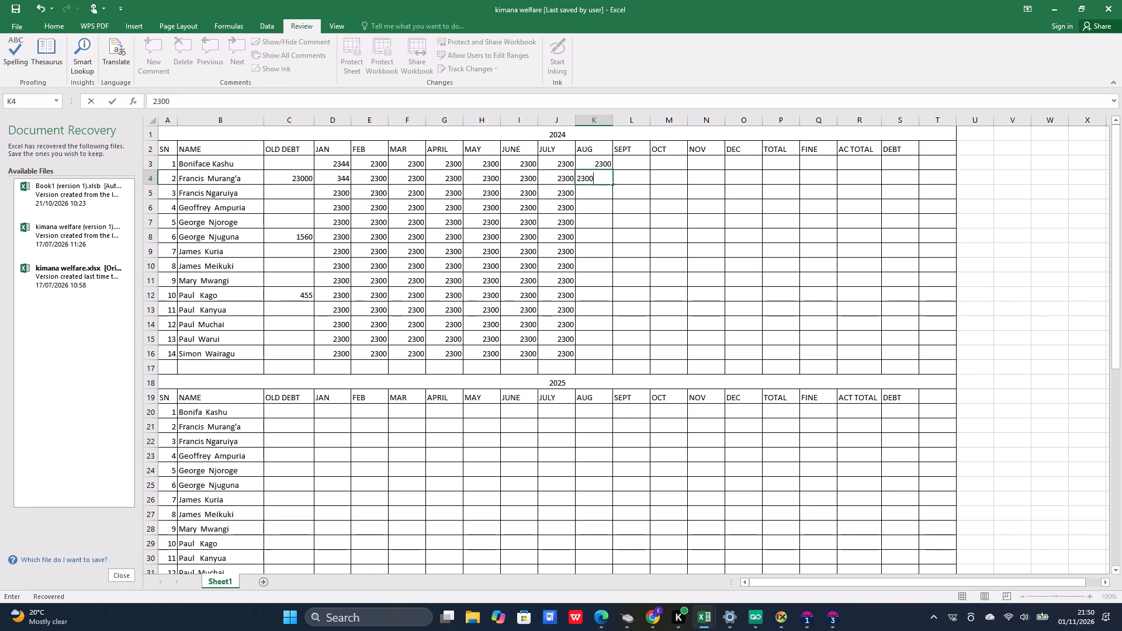
{"action": "left_click", "coordinate": [593, 185]}
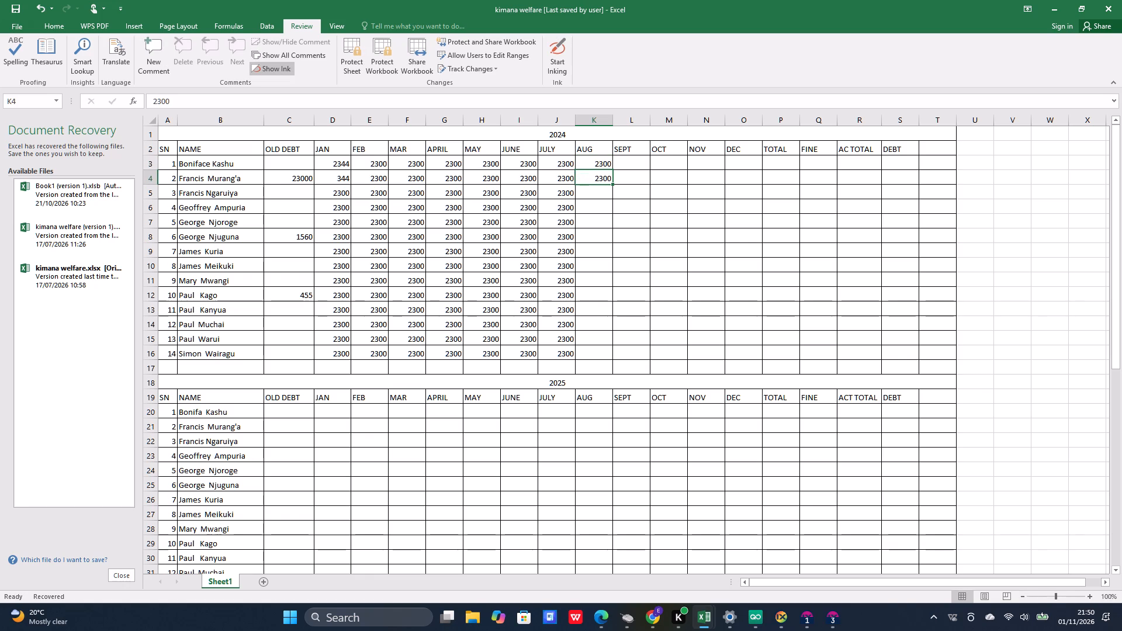
{"action": "left_click", "coordinate": [594, 190]}
{"action": "type", "text": "2300"}
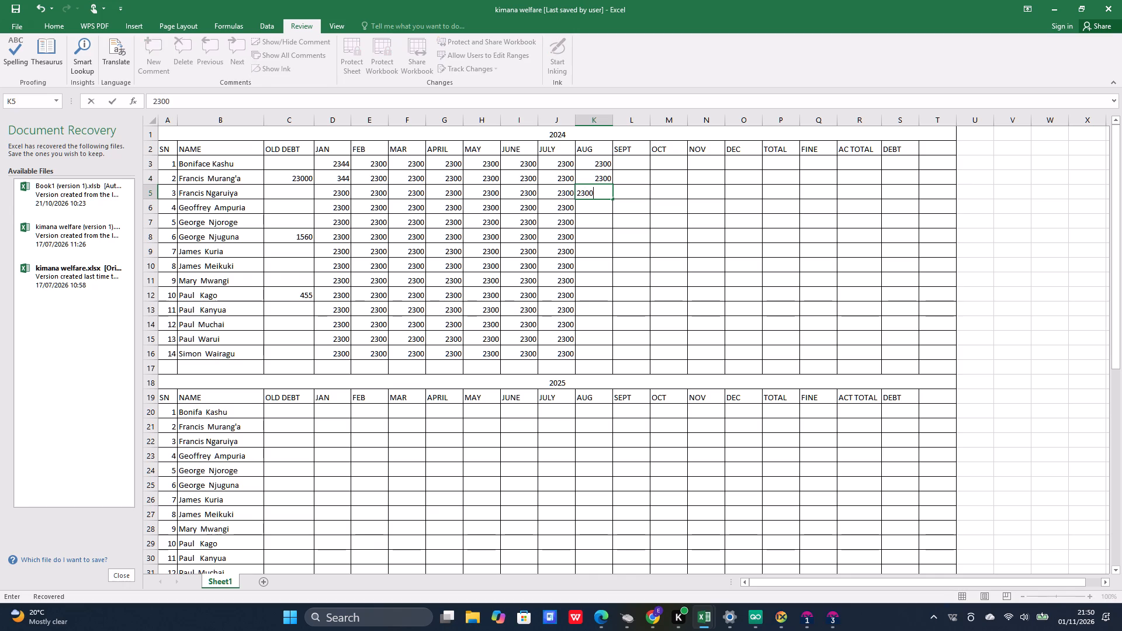
{"action": "left_click", "coordinate": [597, 206]}
{"action": "type", "text": "2300"}
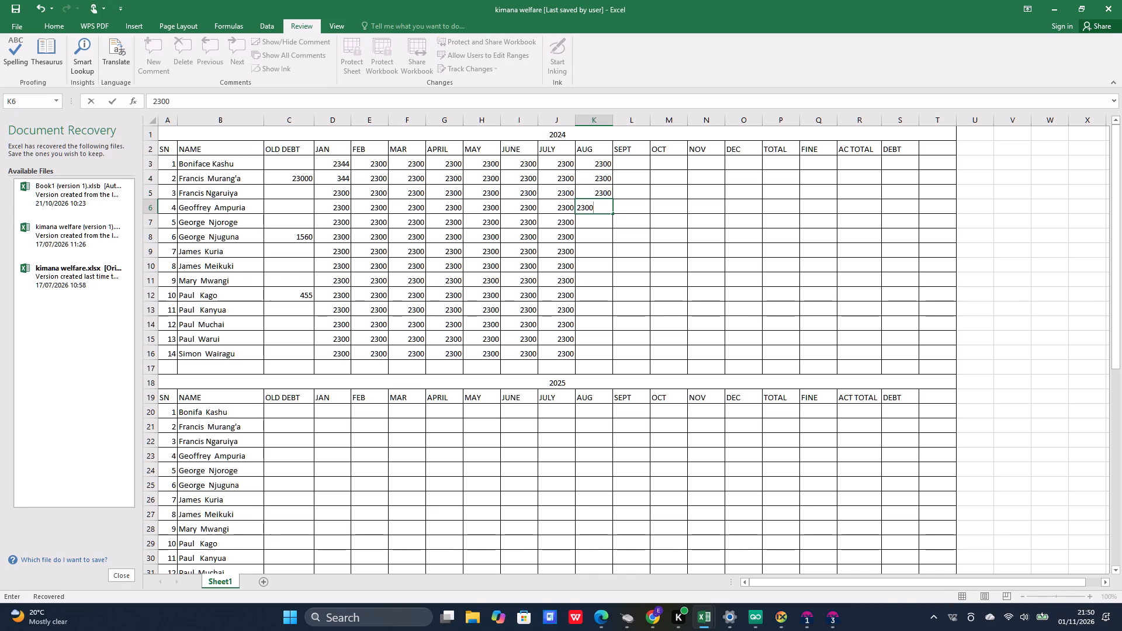
{"action": "left_click", "coordinate": [597, 221]}
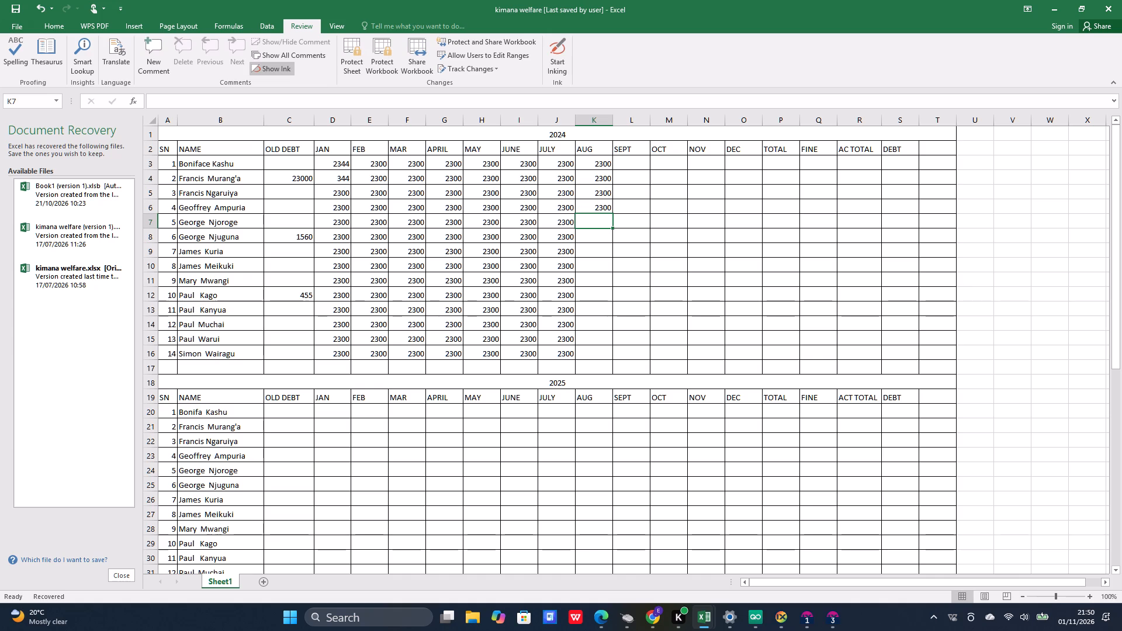
{"action": "type", "text": "2300"}
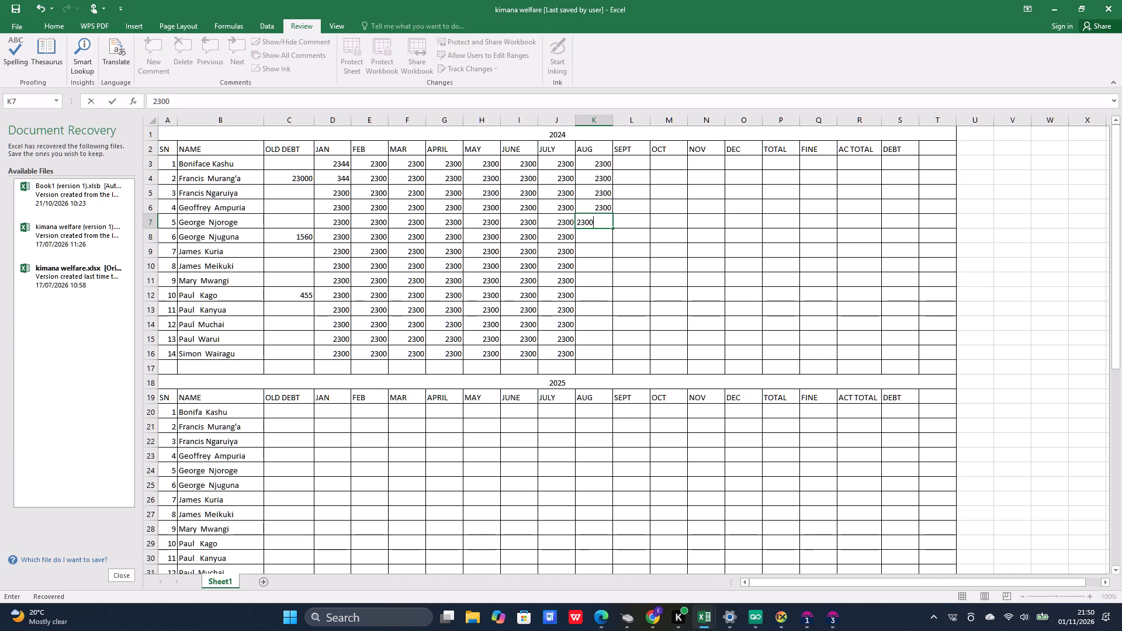
Enter 2300 as the 2024 AUG amount for members 6 through 9, in cells K8 to K11.
{"action": "left_click", "coordinate": [597, 234]}
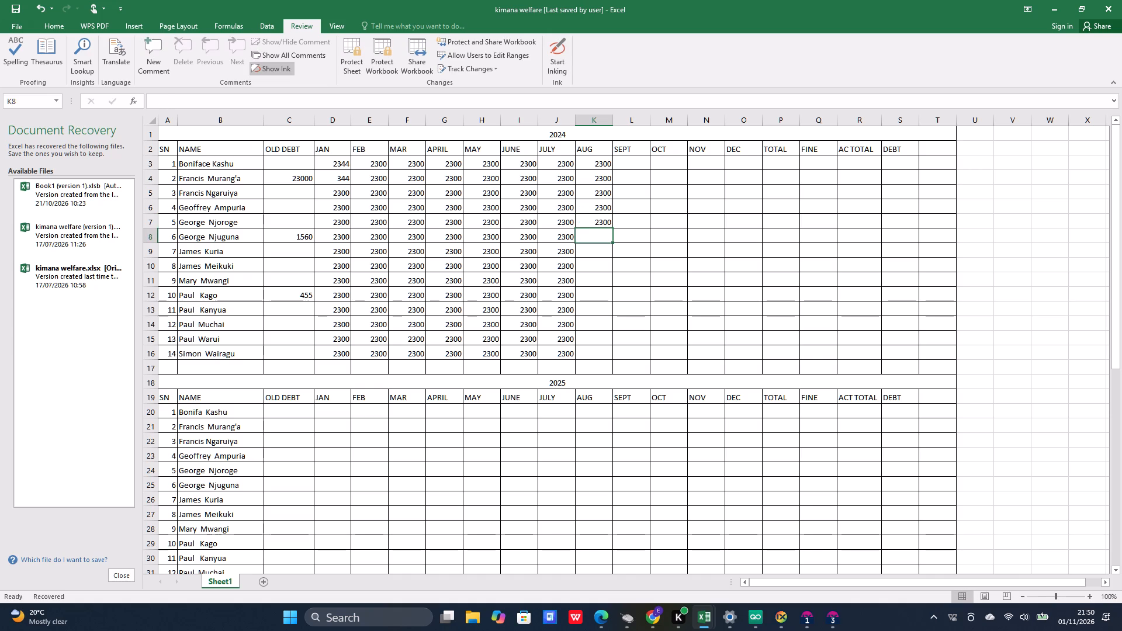
{"action": "type", "text": "2300"}
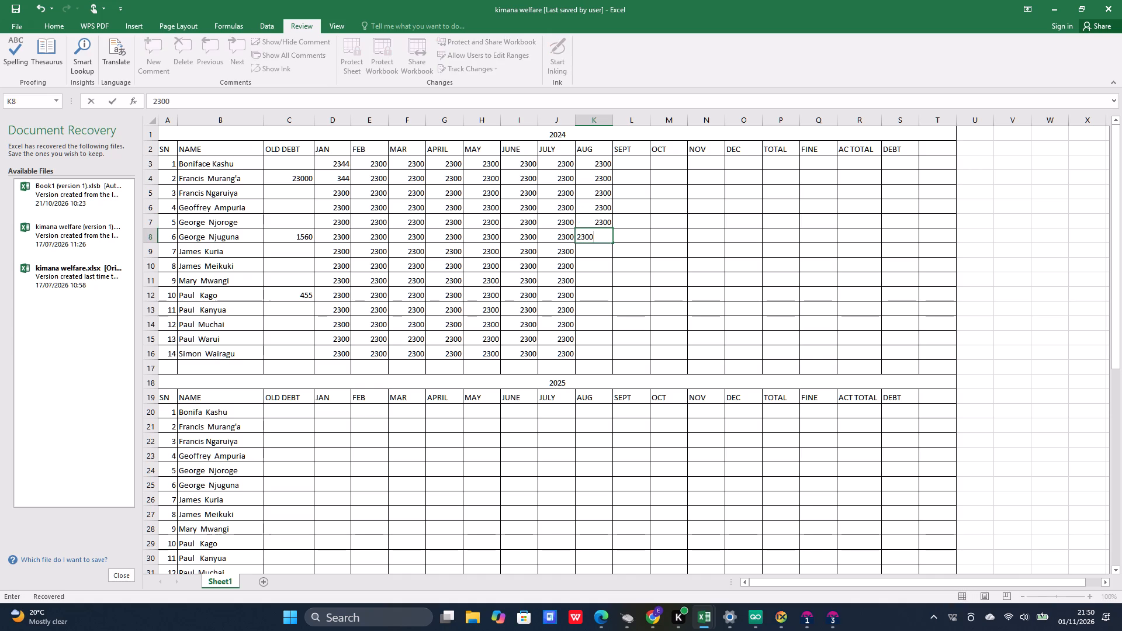
{"action": "left_click", "coordinate": [600, 255]}
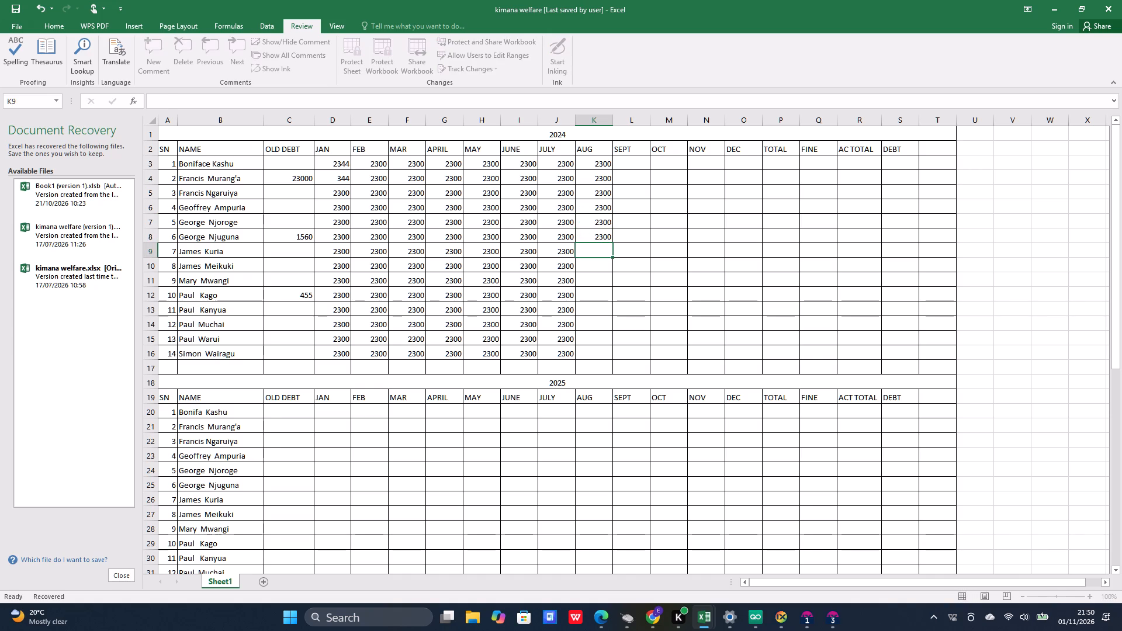
{"action": "type", "text": "2300"}
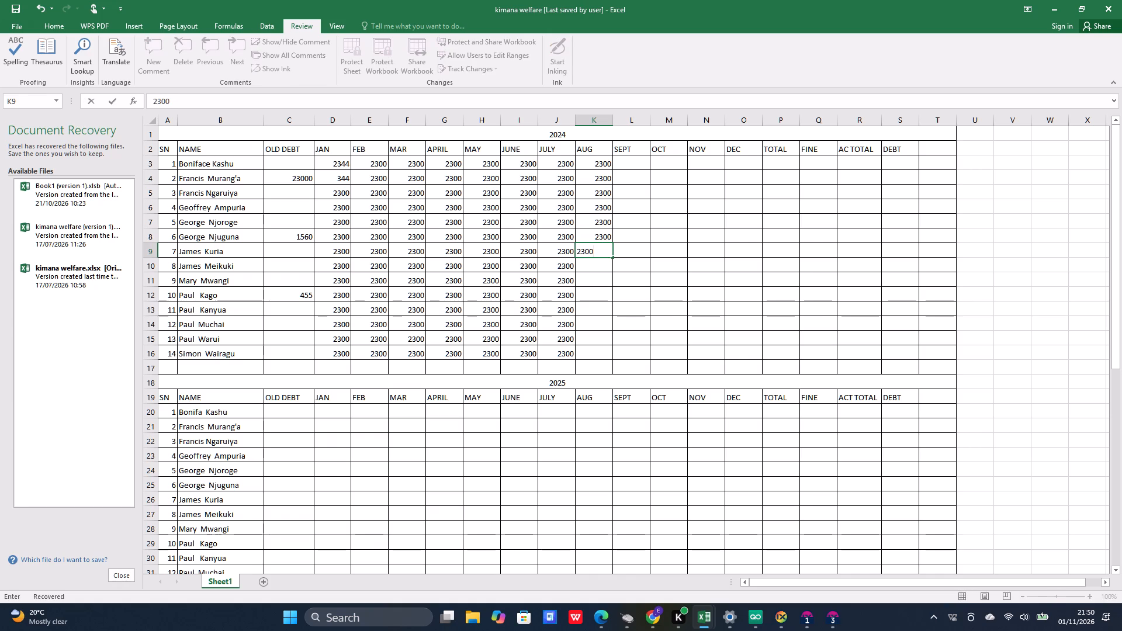
{"action": "left_click", "coordinate": [599, 262]}
{"action": "type", "text": "2300"}
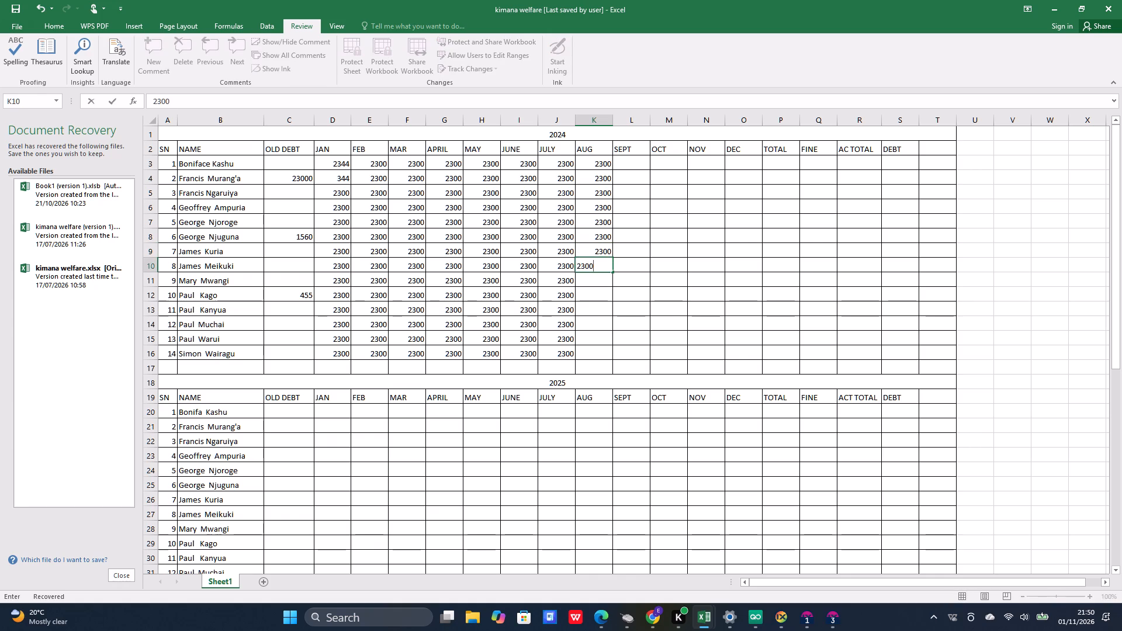
{"action": "left_click", "coordinate": [593, 282]}
{"action": "type", "text": "2300"}
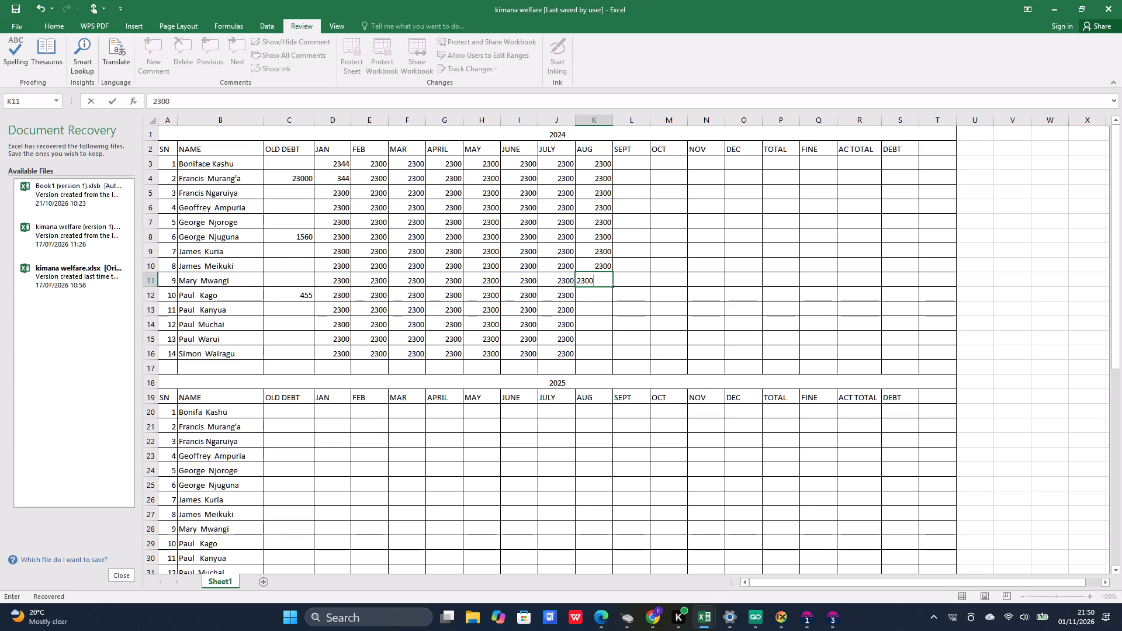
Enter 2300 as the 2024 AUG amount for members 10 through 14, in cells K12 to K16.
{"action": "left_click", "coordinate": [594, 292]}
{"action": "type", "text": "2300"}
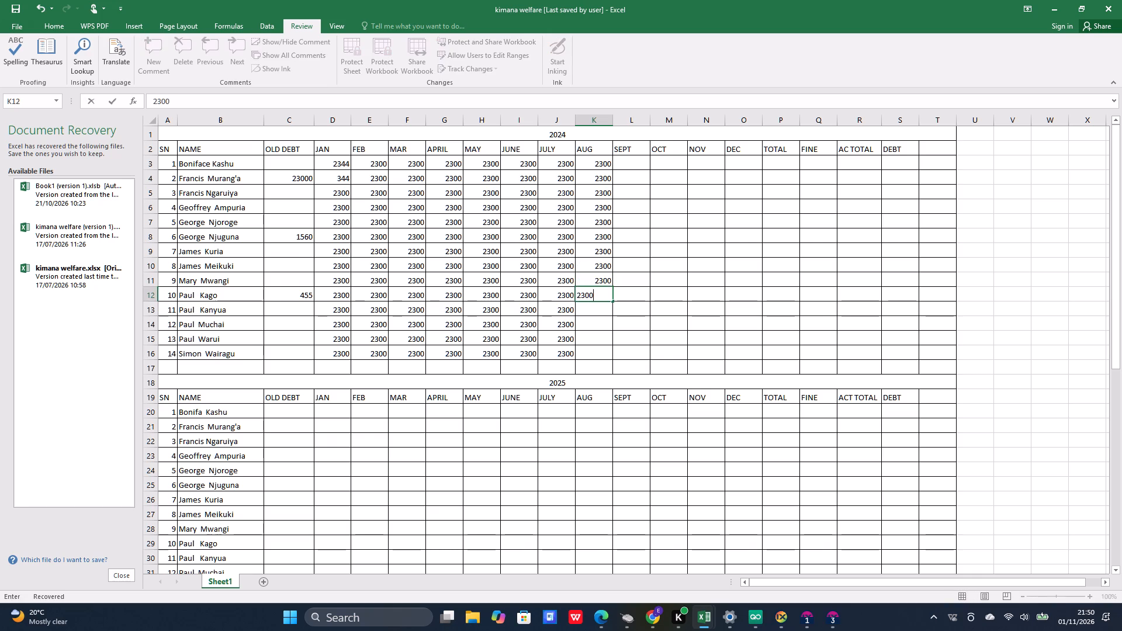
{"action": "left_click", "coordinate": [606, 310]}
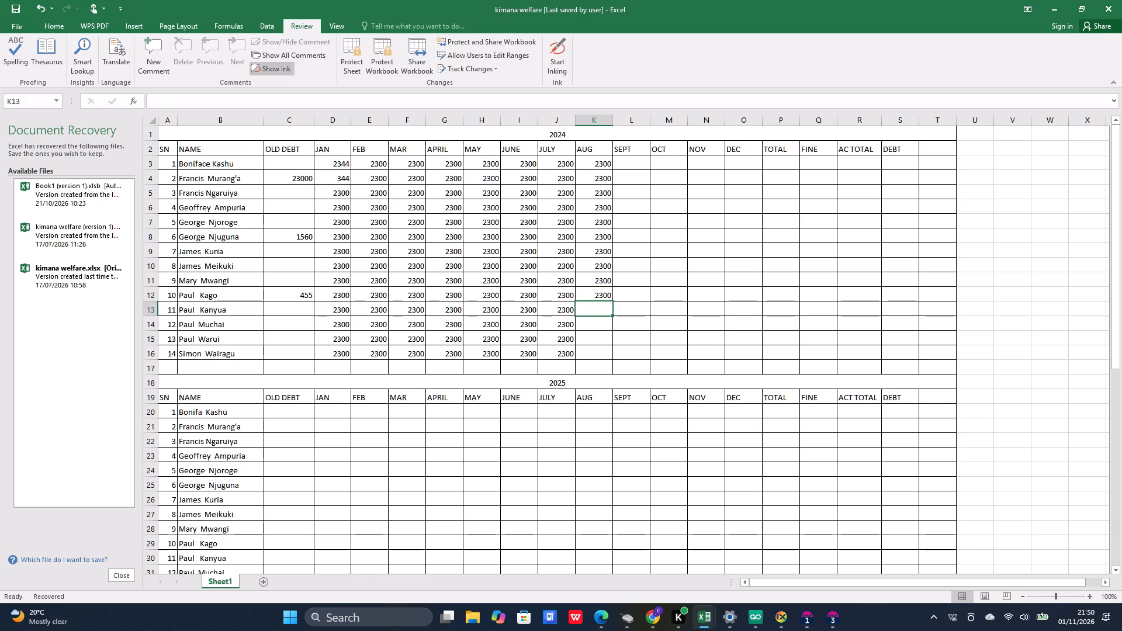
{"action": "type", "text": "2300"}
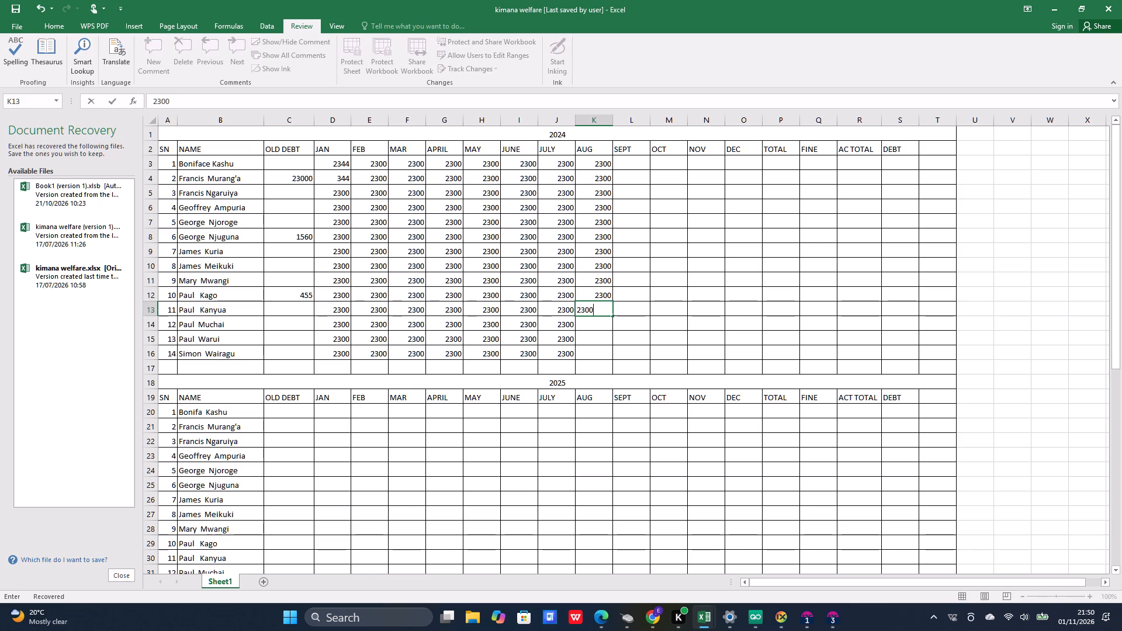
{"action": "left_click", "coordinate": [595, 321]}
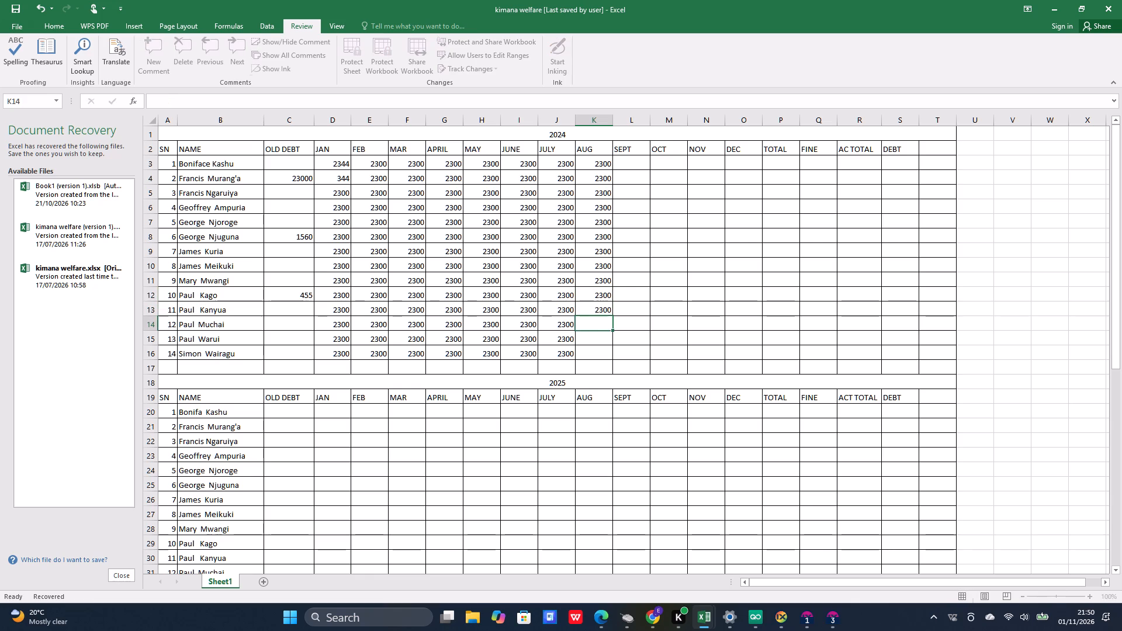
{"action": "type", "text": "2300"}
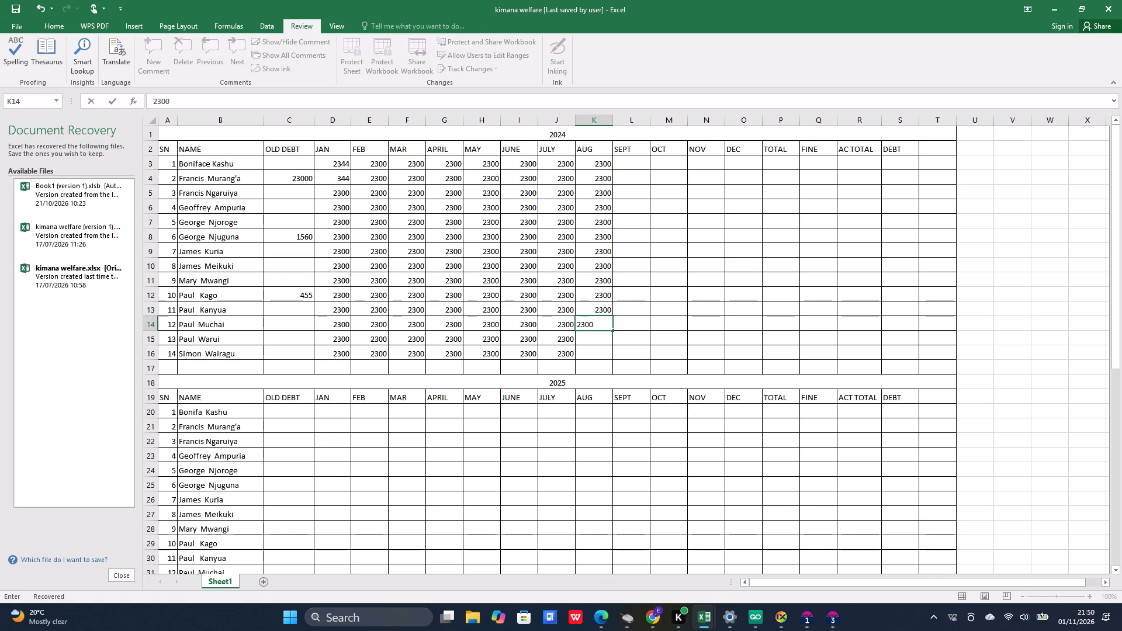
{"action": "left_click", "coordinate": [597, 341]}
{"action": "type", "text": "2300"}
{"action": "left_click", "coordinate": [595, 352]}
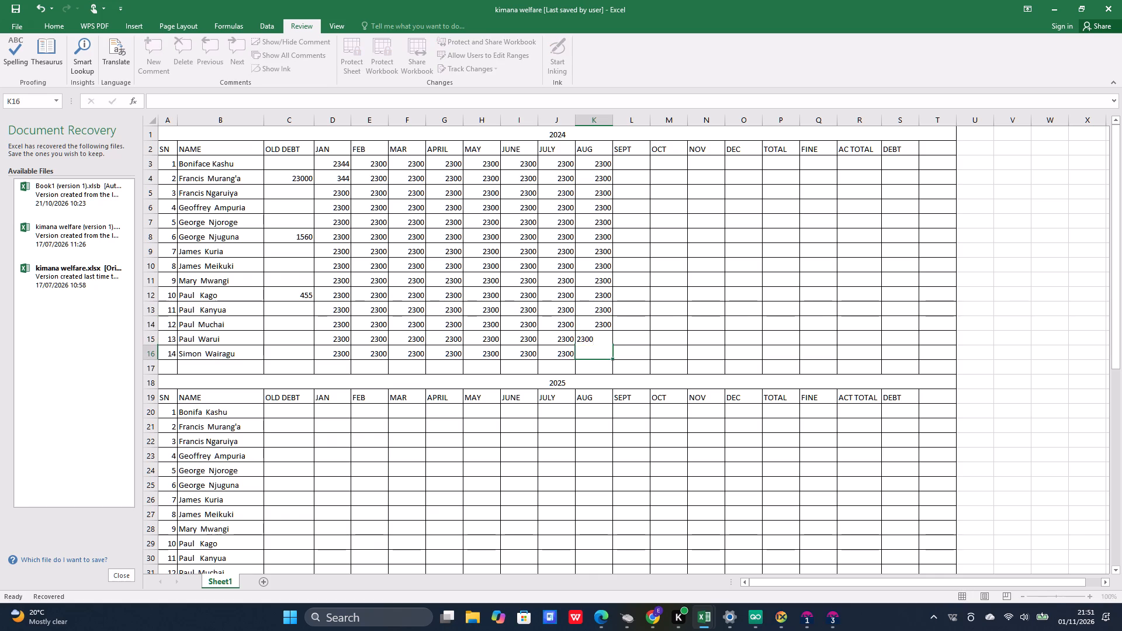
{"action": "type", "text": "2300"}
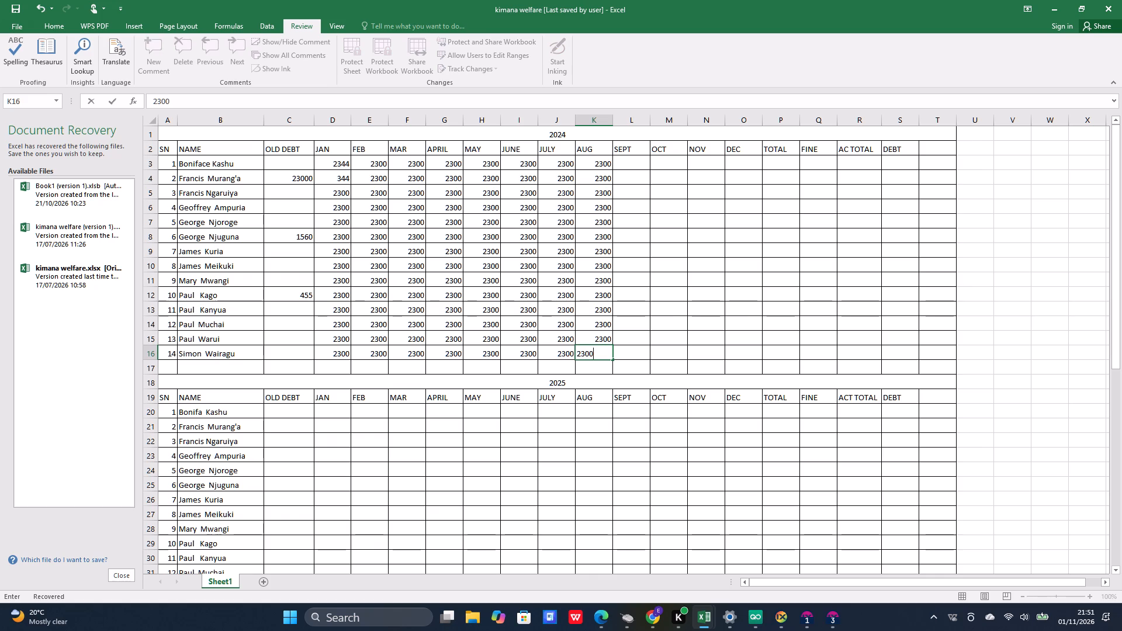
Enter 2300 as the 2024 SEPT amount for members 1 through 5, in cells L3 to L7.
{"action": "left_click", "coordinate": [631, 161]}
{"action": "type", "text": "2300"}
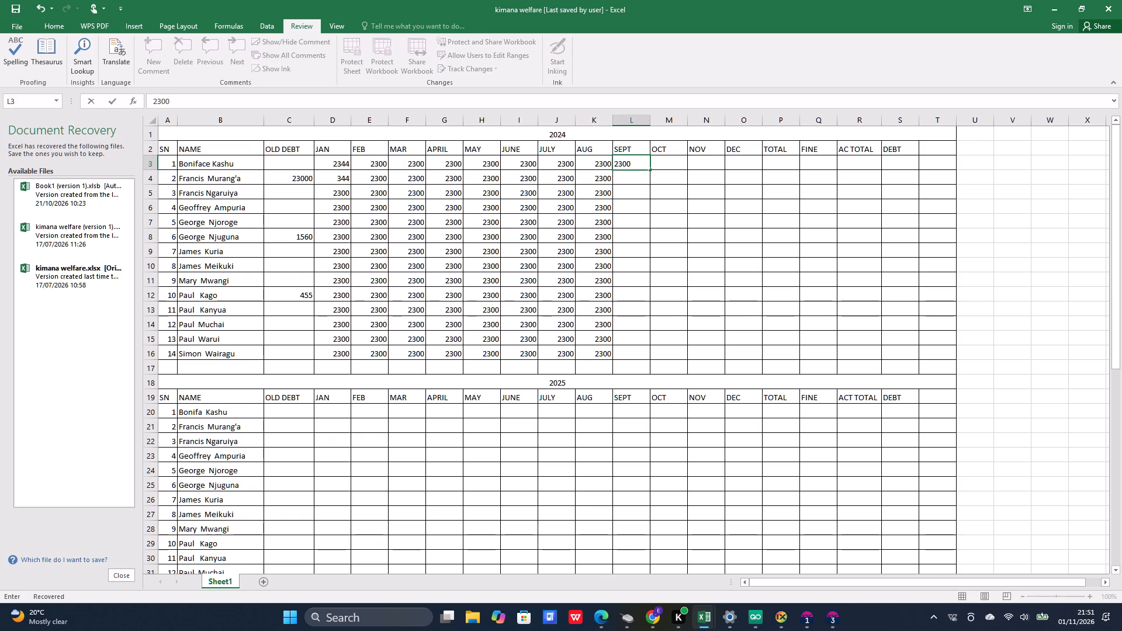
{"action": "left_click", "coordinate": [631, 175]}
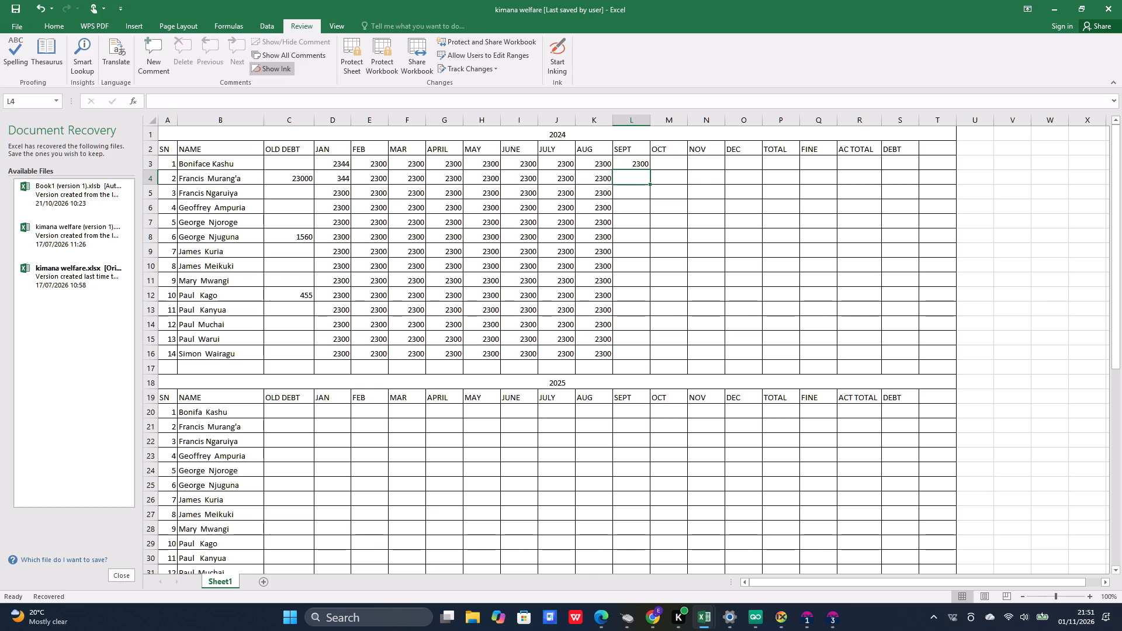
{"action": "type", "text": "2300"}
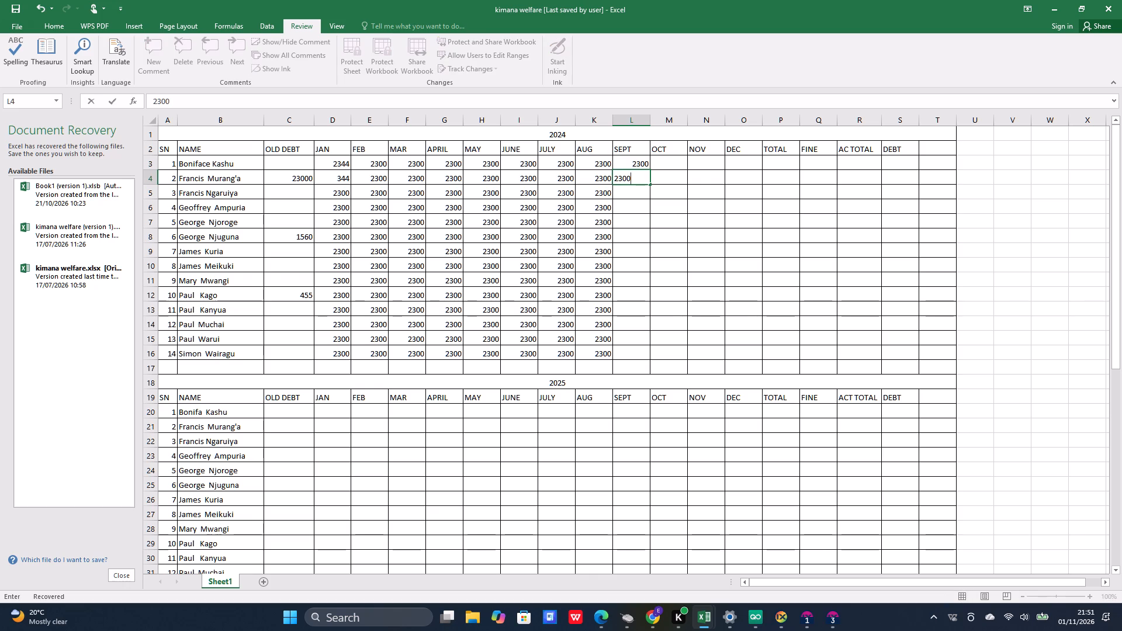
{"action": "left_click", "coordinate": [632, 195]}
{"action": "type", "text": "2300"}
{"action": "left_click", "coordinate": [629, 205]}
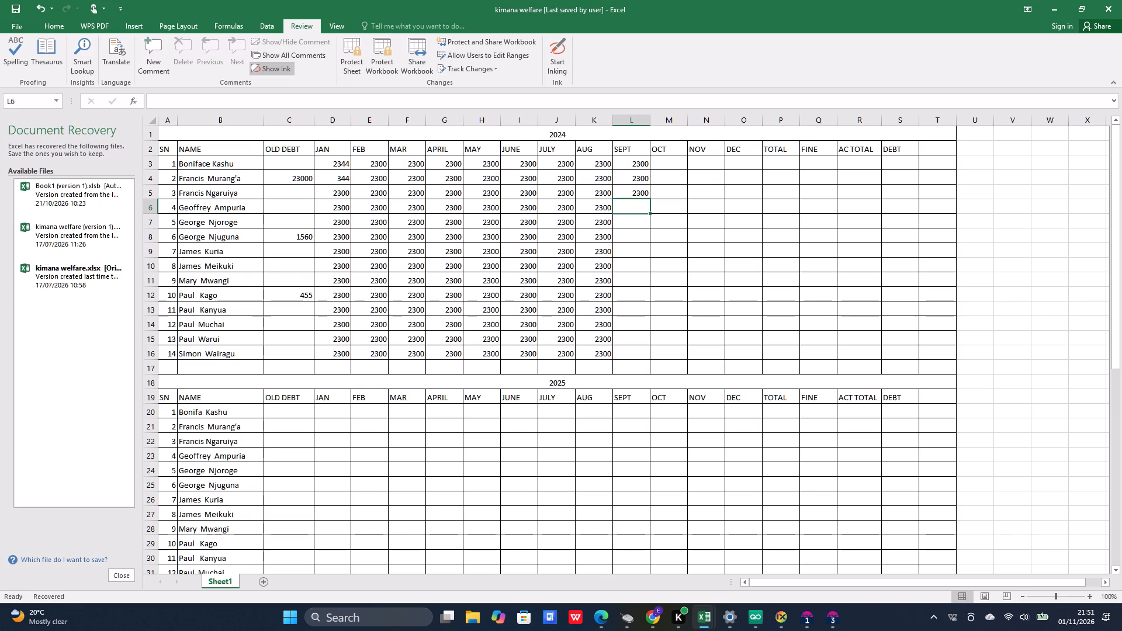
{"action": "type", "text": "2300"}
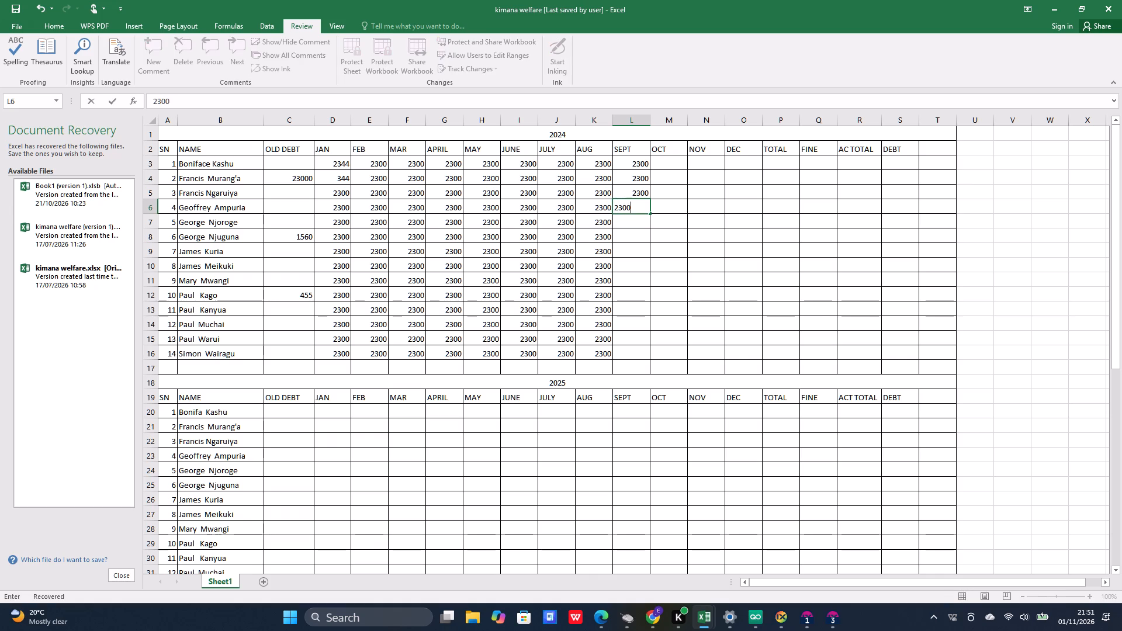
{"action": "left_click", "coordinate": [628, 219]}
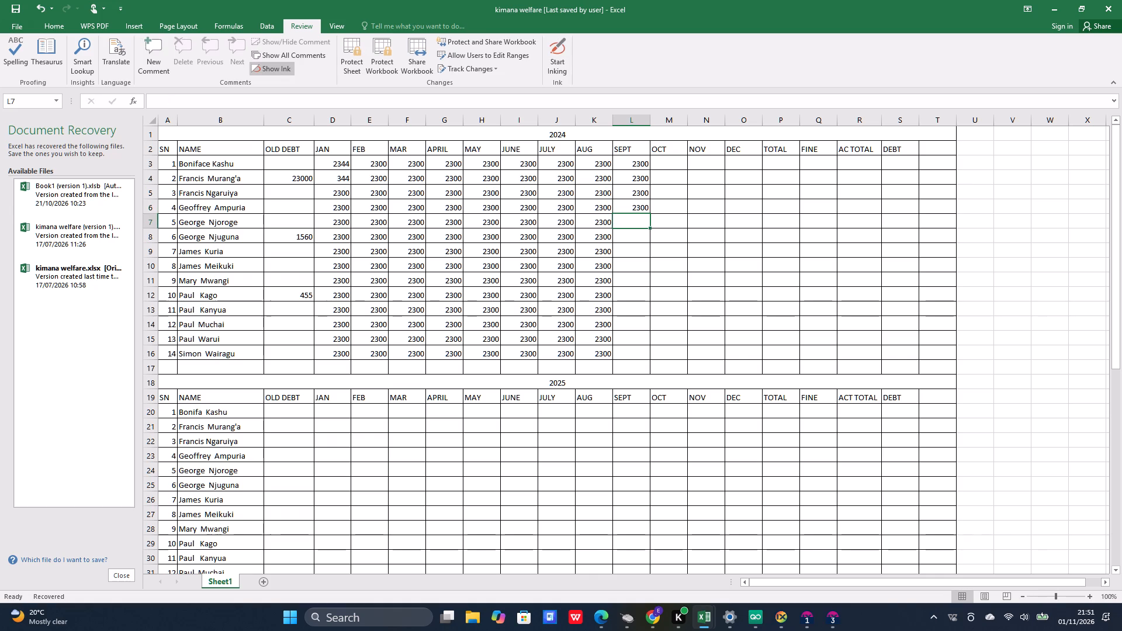
{"action": "type", "text": "2300"}
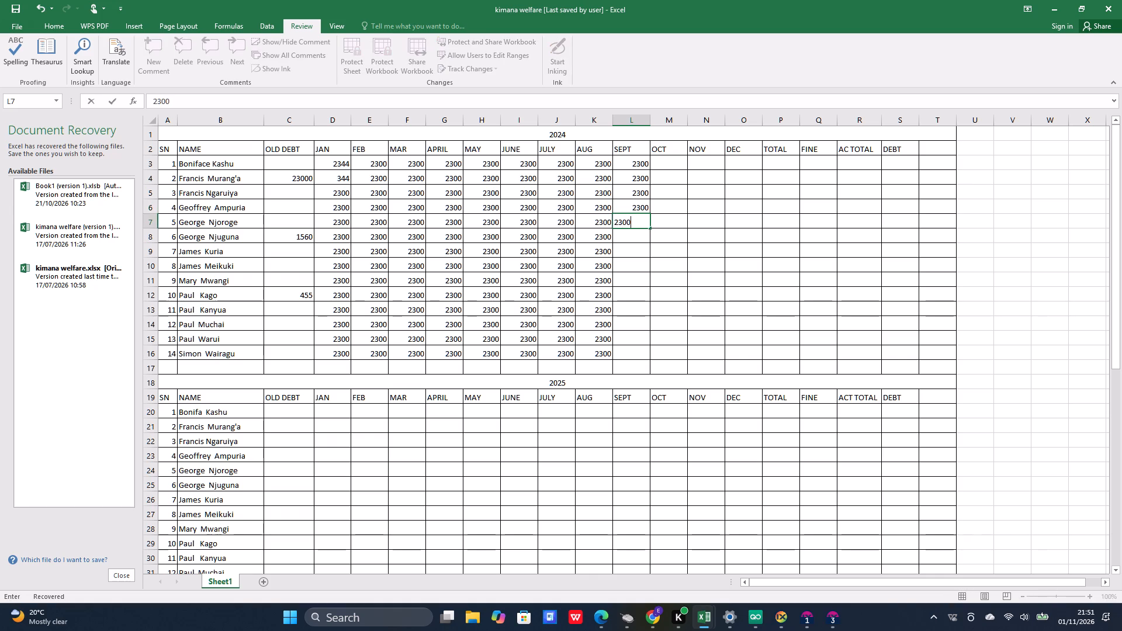
Enter 2300 as the 2024 SEPT amount for members 6 through 10, in cells L8 to L12.
{"action": "left_click", "coordinate": [631, 237]}
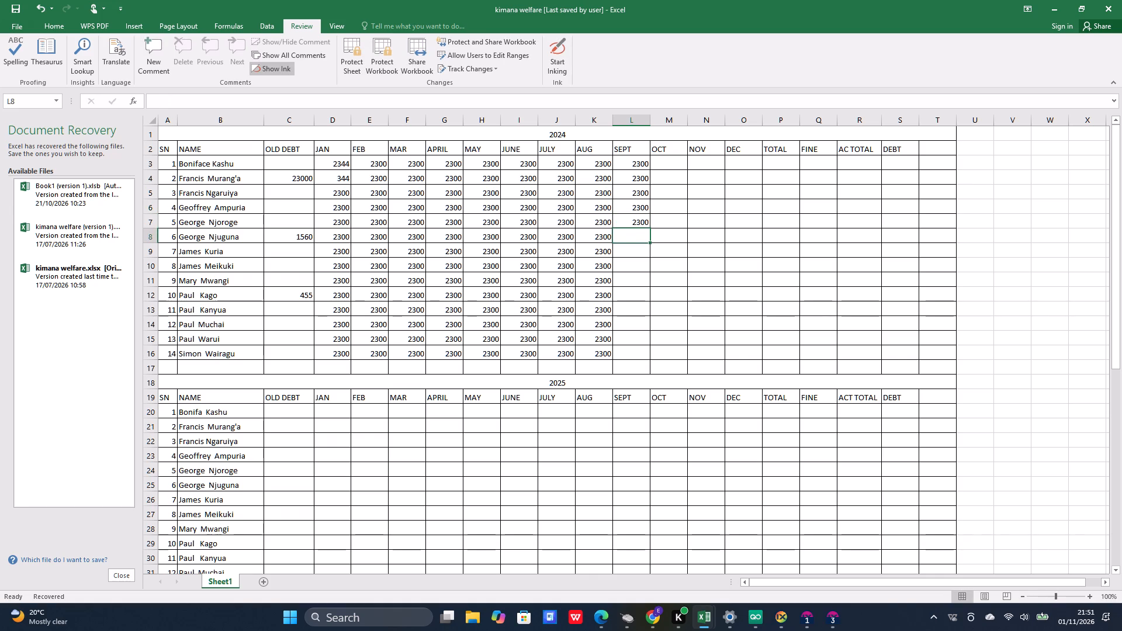
{"action": "type", "text": "2300"}
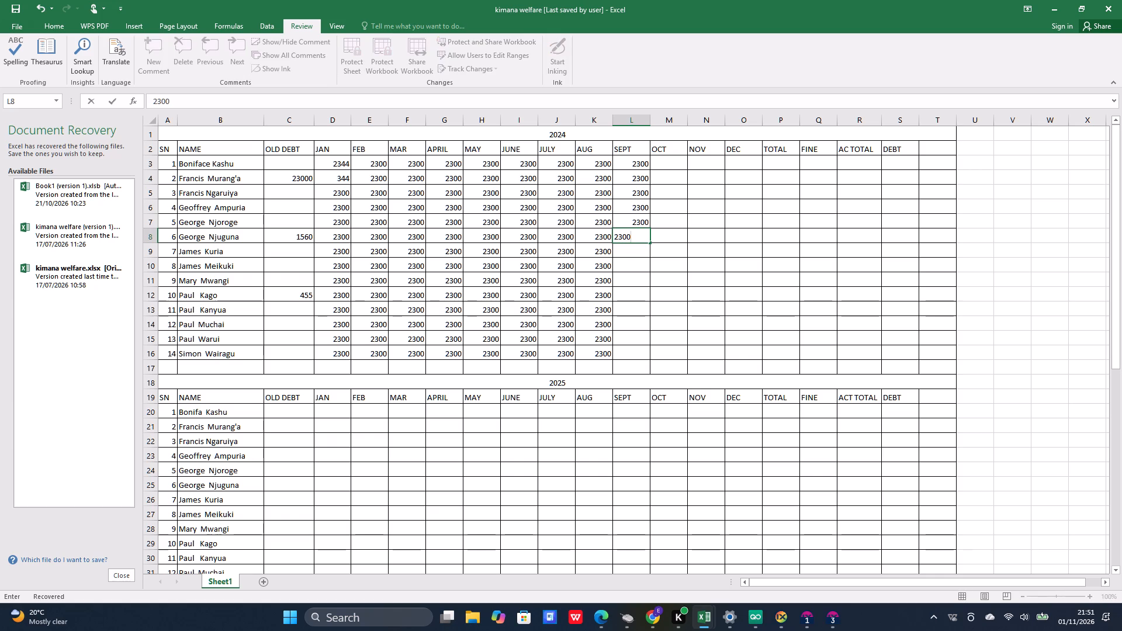
{"action": "left_click", "coordinate": [623, 250]}
{"action": "type", "text": "2300"}
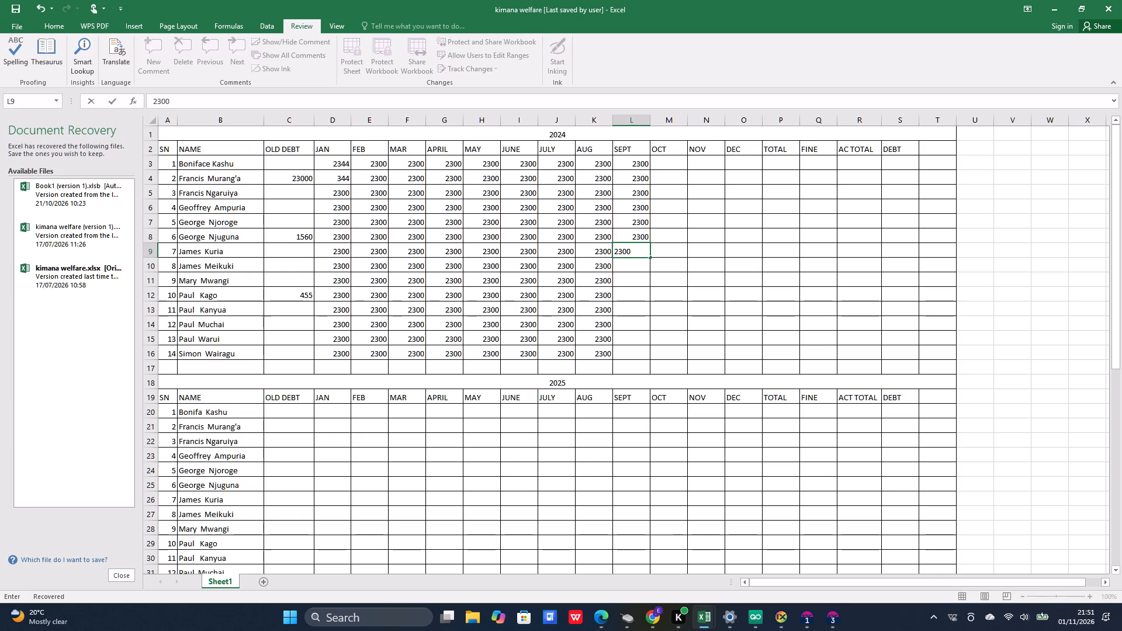
{"action": "left_click", "coordinate": [624, 261]}
{"action": "type", "text": "2300"}
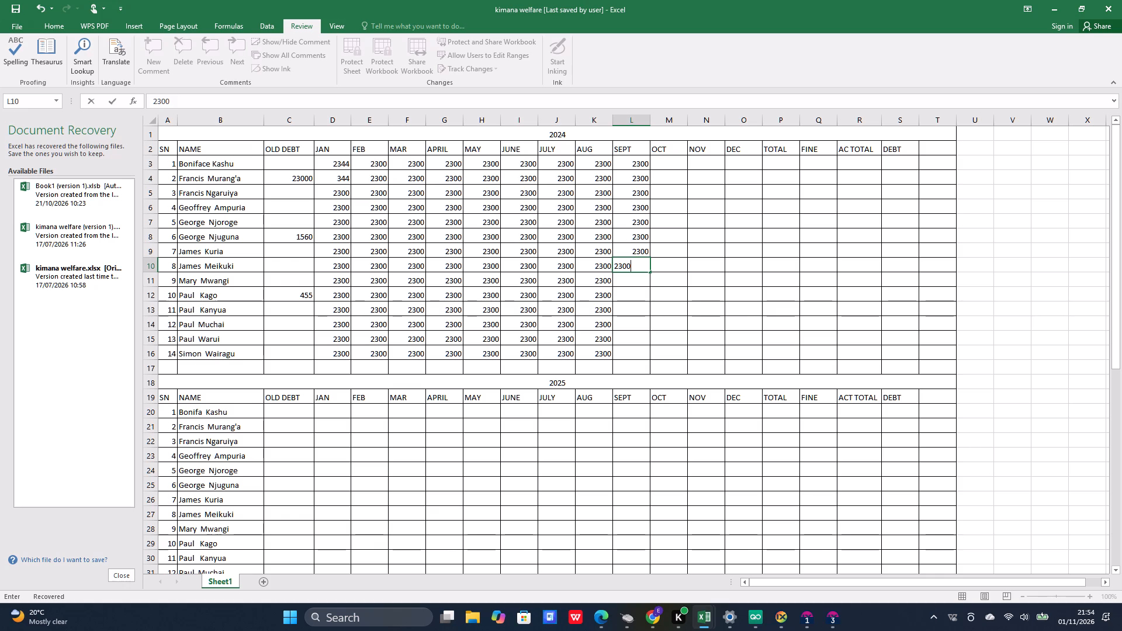
{"action": "key", "text": "Down"}
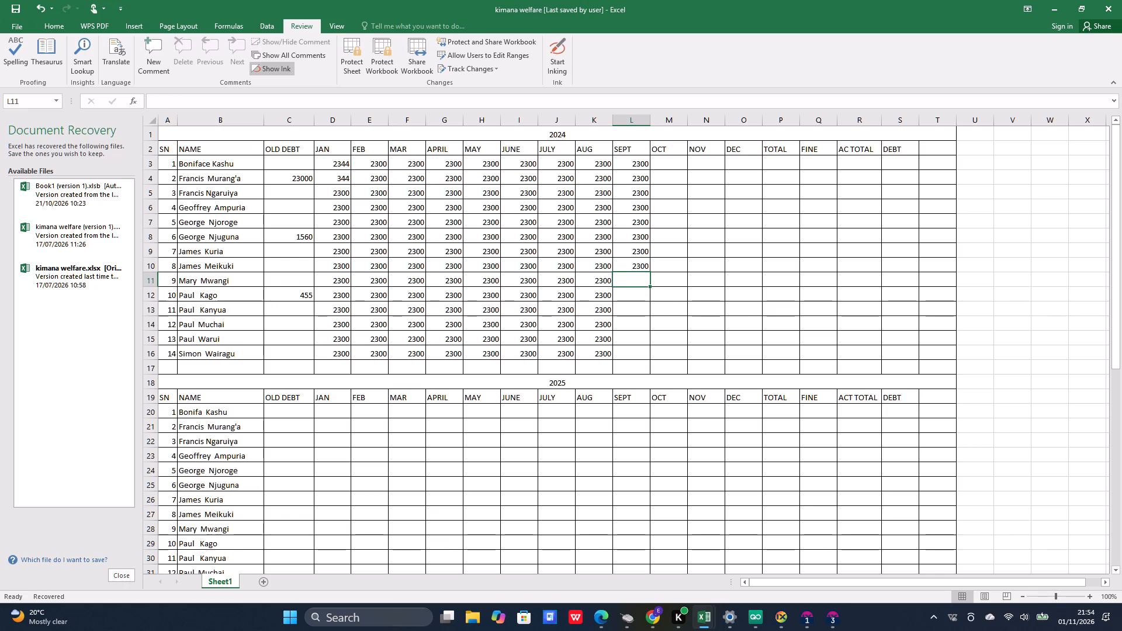
{"action": "type", "text": "2300"}
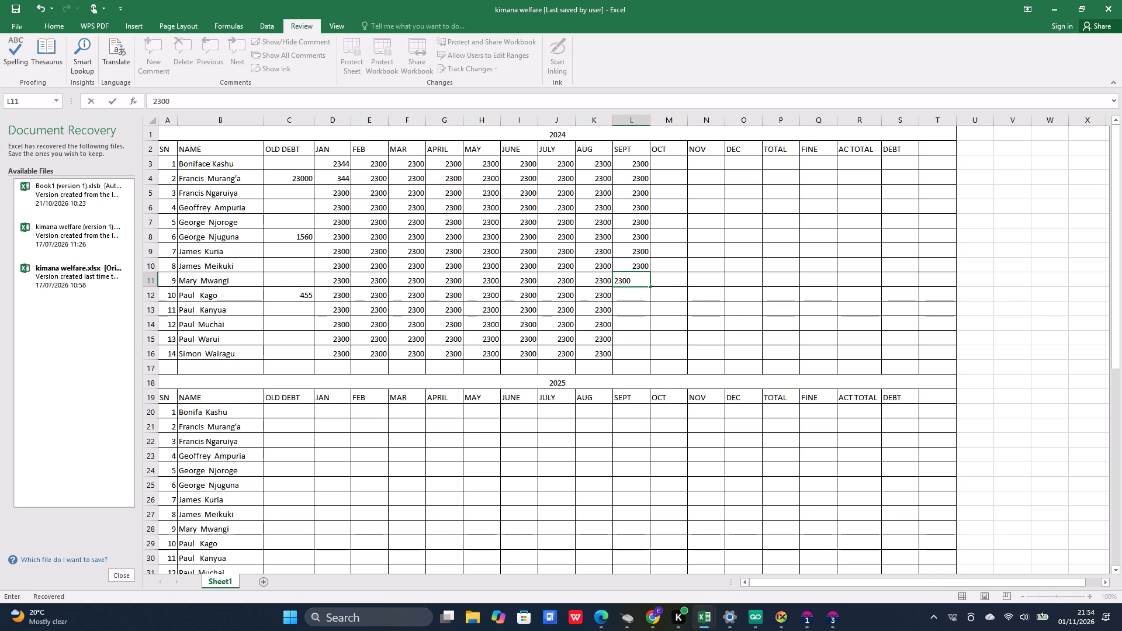
{"action": "key", "text": "Down"}
{"action": "type", "text": "2300"}
{"action": "key", "text": "Down"}
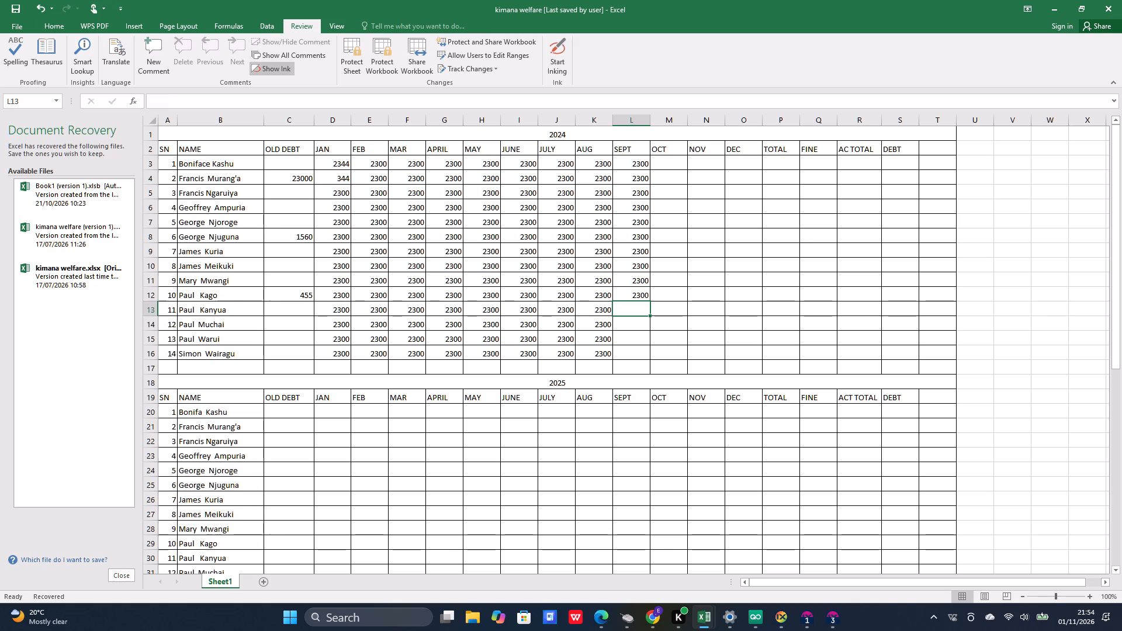
Enter 2300 as the 2024 SEPT amount for members 11 through 14, in cells L13 to L16.
{"action": "type", "text": "2300"}
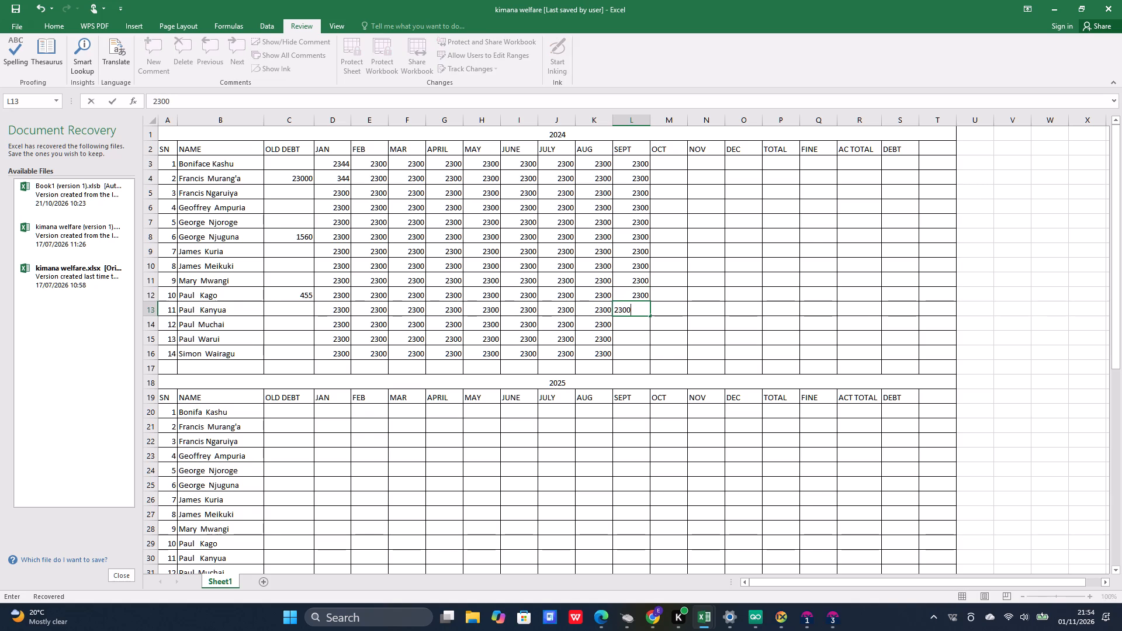
{"action": "key", "text": "Down"}
{"action": "type", "text": "2300"}
{"action": "key", "text": "Down"}
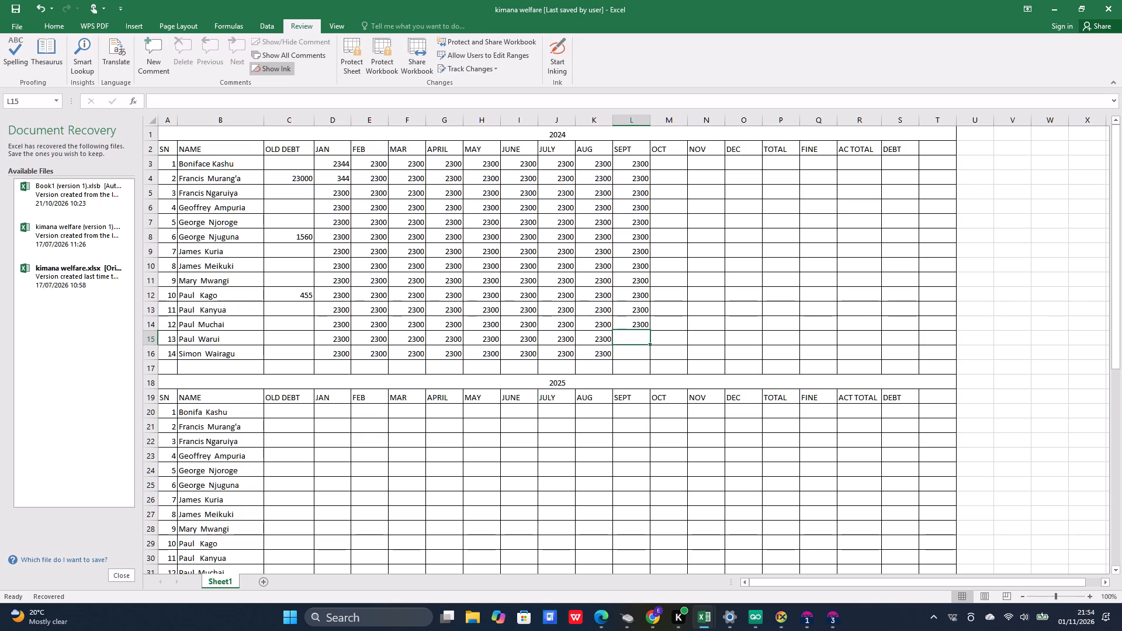
{"action": "type", "text": "2300"}
{"action": "key", "text": "Down"}
{"action": "type", "text": "2300"}
{"action": "key", "text": "Right"}
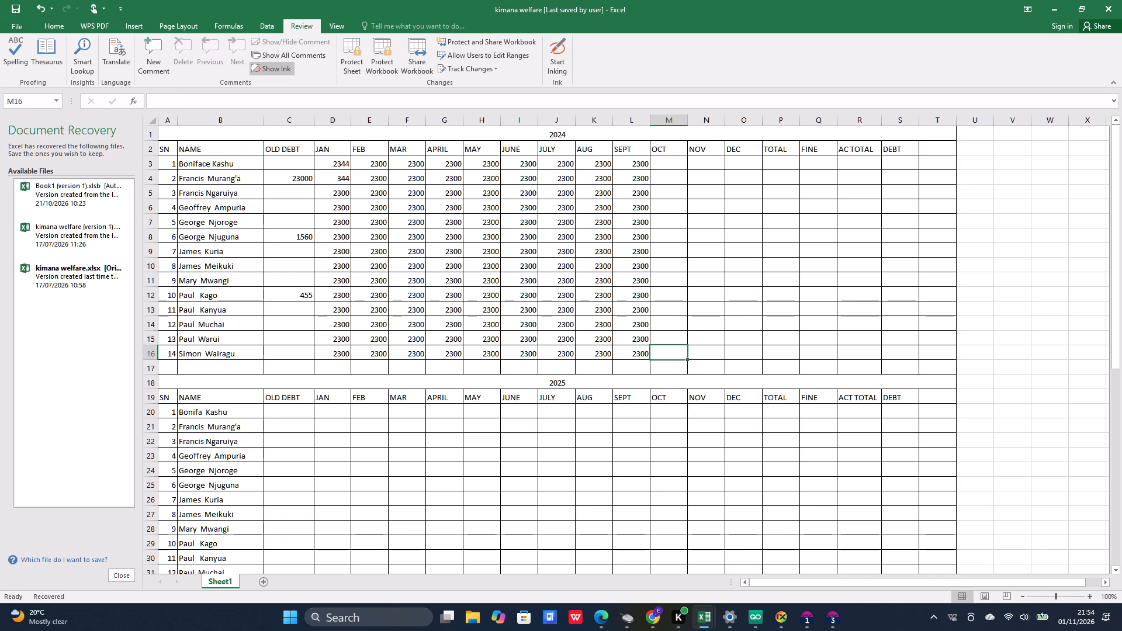
Enter 2300 as the 2024 OCT amount for members 14 up to 11, working upward from cell M16 to M13.
{"action": "type", "text": "2300"}
{"action": "key", "text": "Up"}
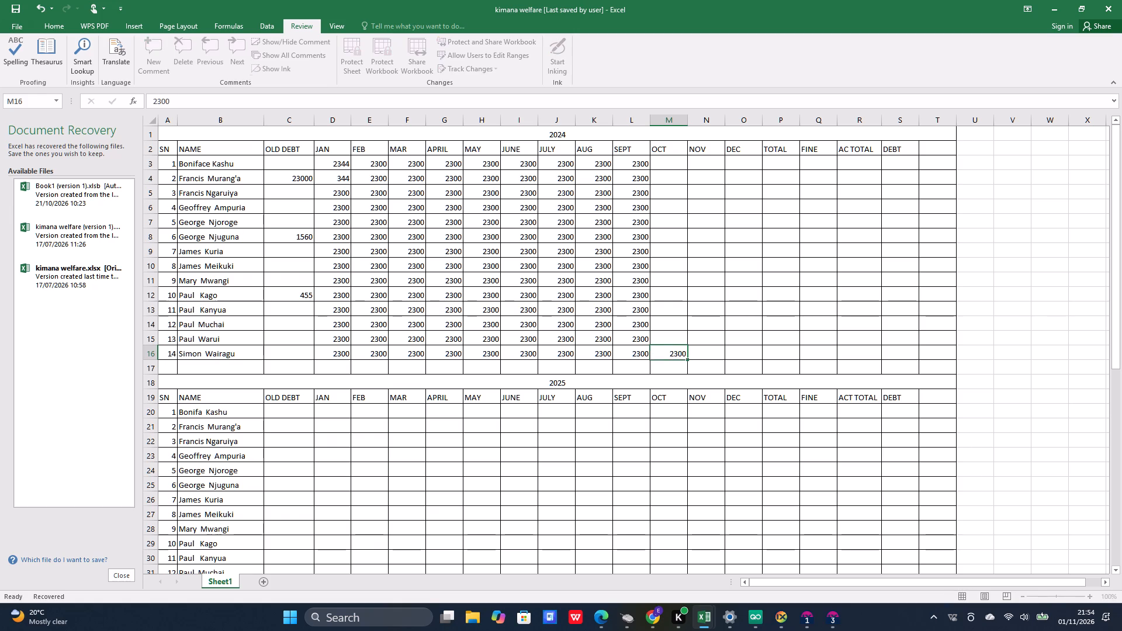
{"action": "type", "text": "2300"}
{"action": "key", "text": "Up"}
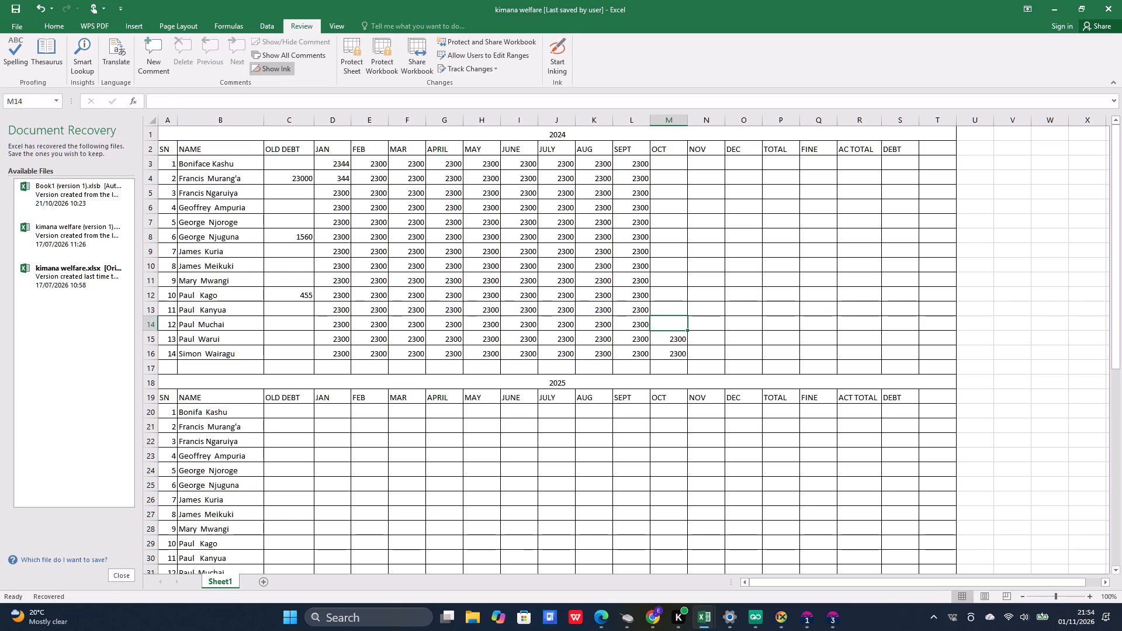
{"action": "type", "text": "2300"}
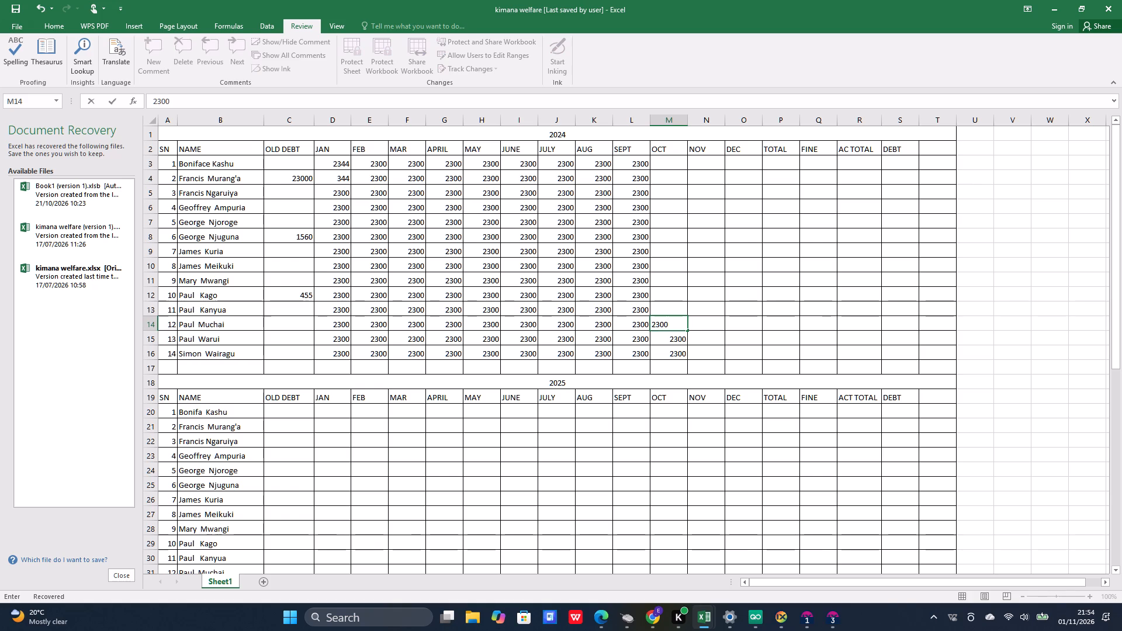
{"action": "key", "text": "Up"}
{"action": "type", "text": "2300"}
{"action": "key", "text": "Up"}
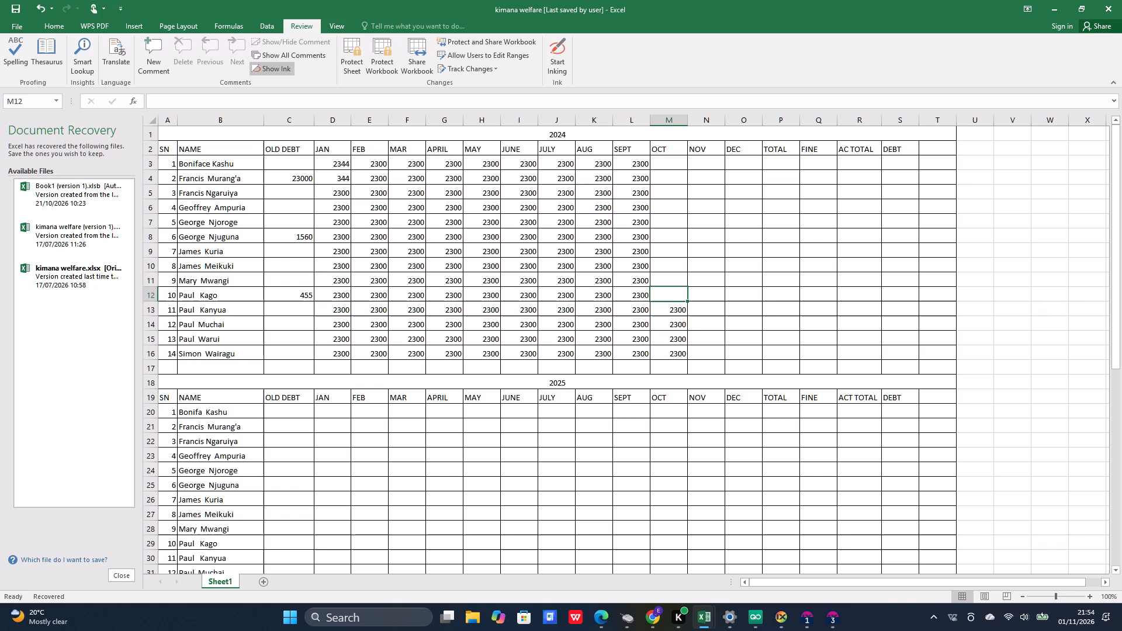
Continuing upward in 2024 OCT, enter 2300 for members 10 to 8 in cells M12 to M10 and 2400 for member 7 in M9.
{"action": "type", "text": "2300"}
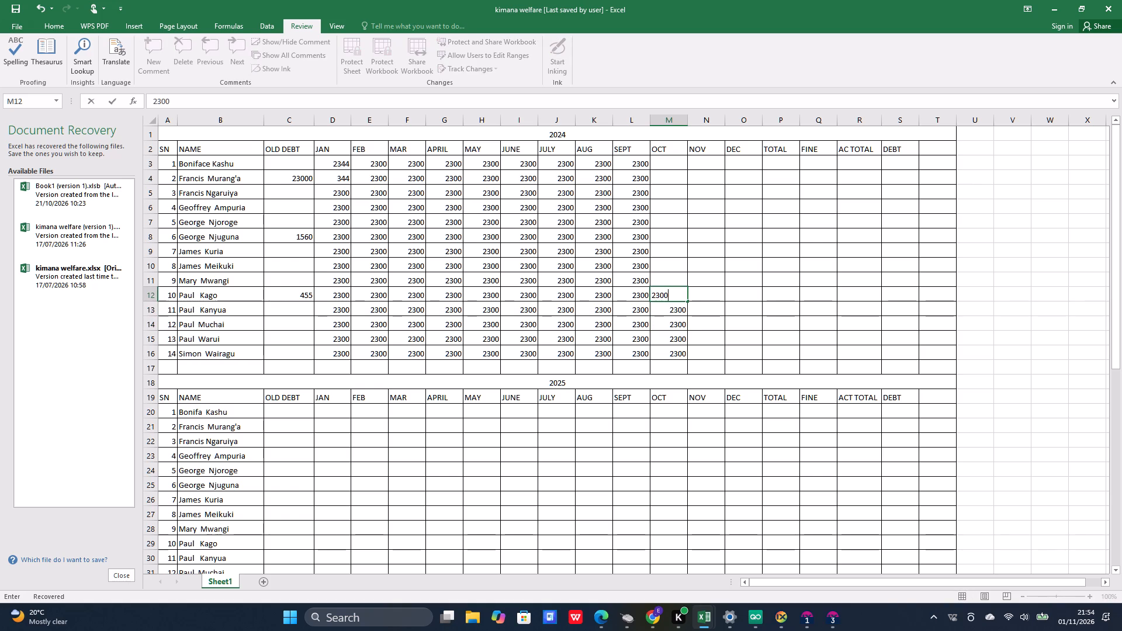
{"action": "key", "text": "Up"}
{"action": "type", "text": "2300"}
{"action": "key", "text": "Up"}
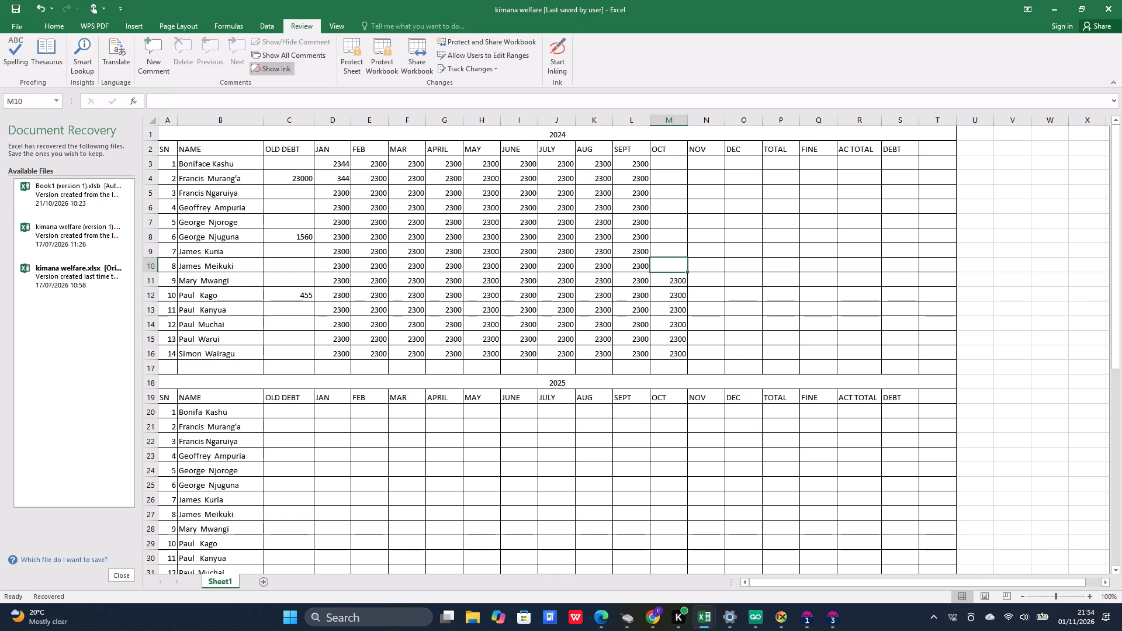
{"action": "type", "text": "2300"}
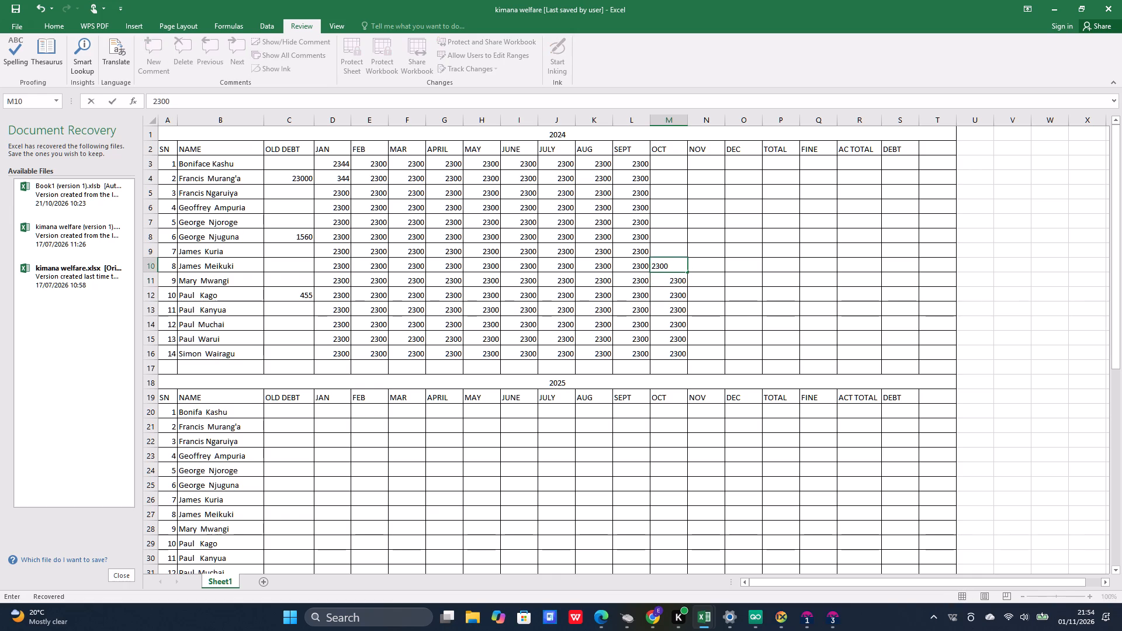
{"action": "key", "text": "Up"}
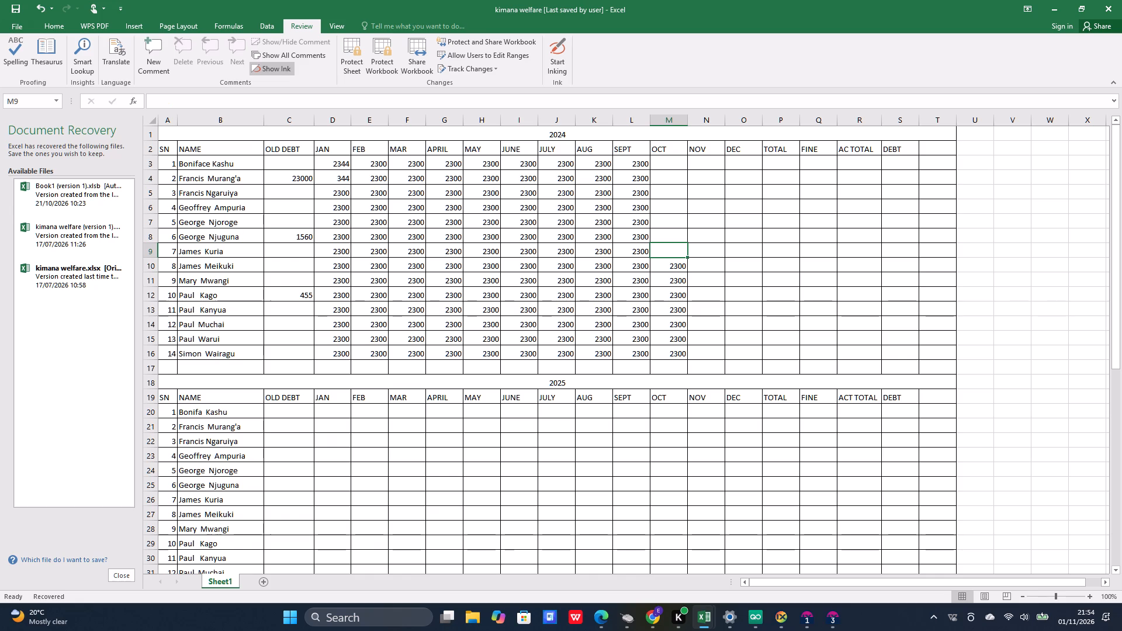
{"action": "type", "text": "2400"}
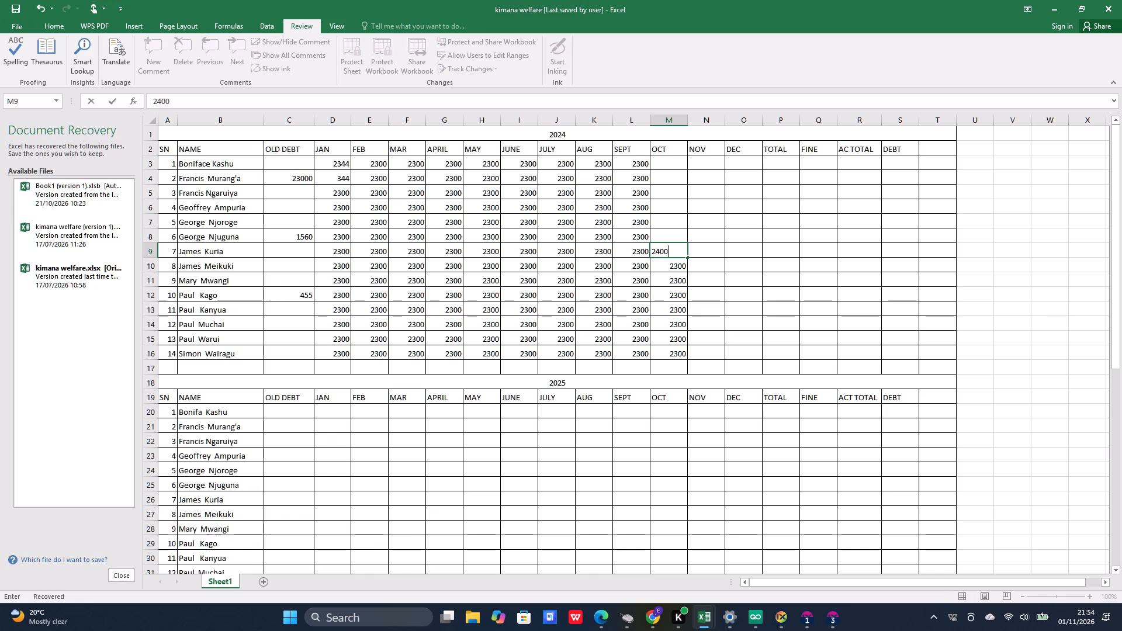
{"action": "key", "text": "Up"}
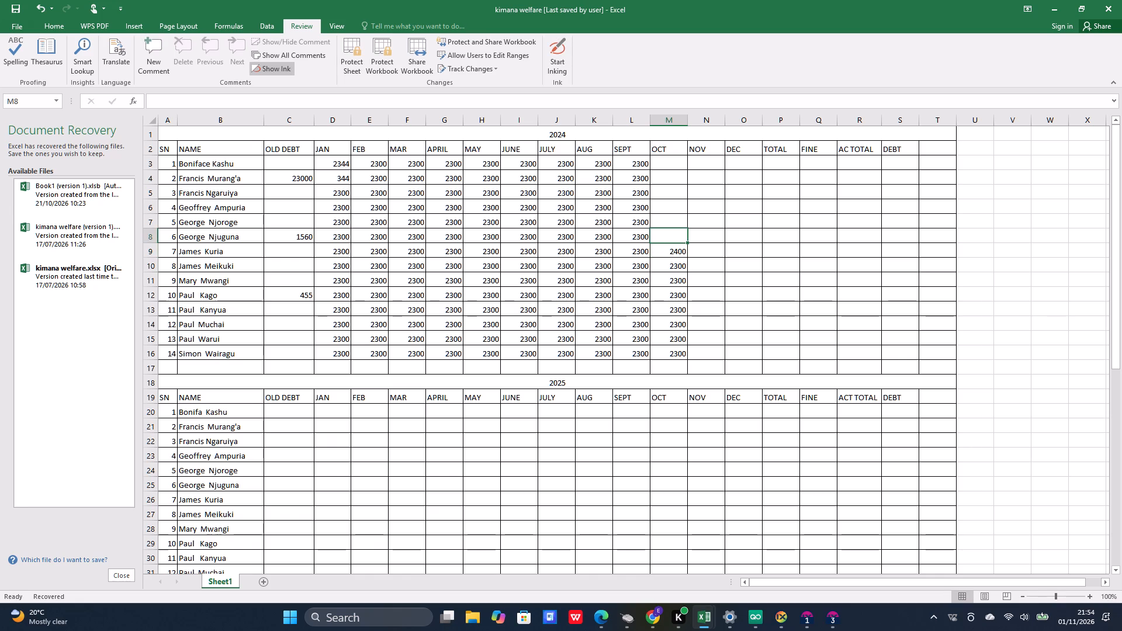
Enter 2300 as the 2024 OCT amount for members 6 up to 4, working upward from cell M8 to M6.
{"action": "type", "text": "24"}
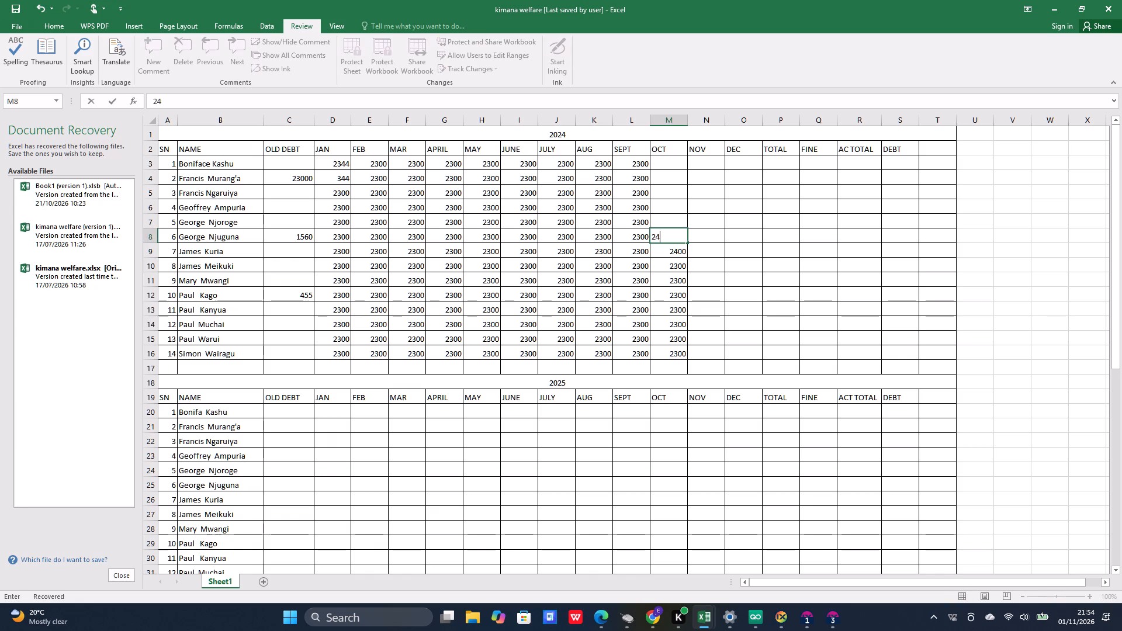
{"action": "key", "text": "BackSpace"}
{"action": "type", "text": "300"}
{"action": "key", "text": "Up"}
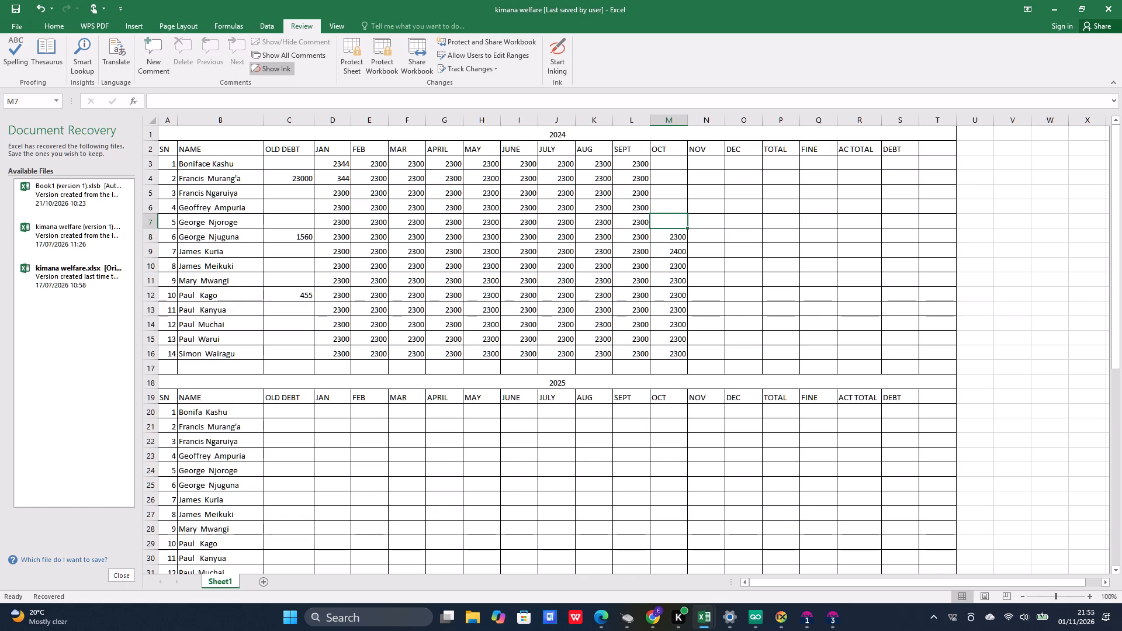
{"action": "type", "text": "23"}
{"action": "type", "text": "00"}
{"action": "key", "text": "Up"}
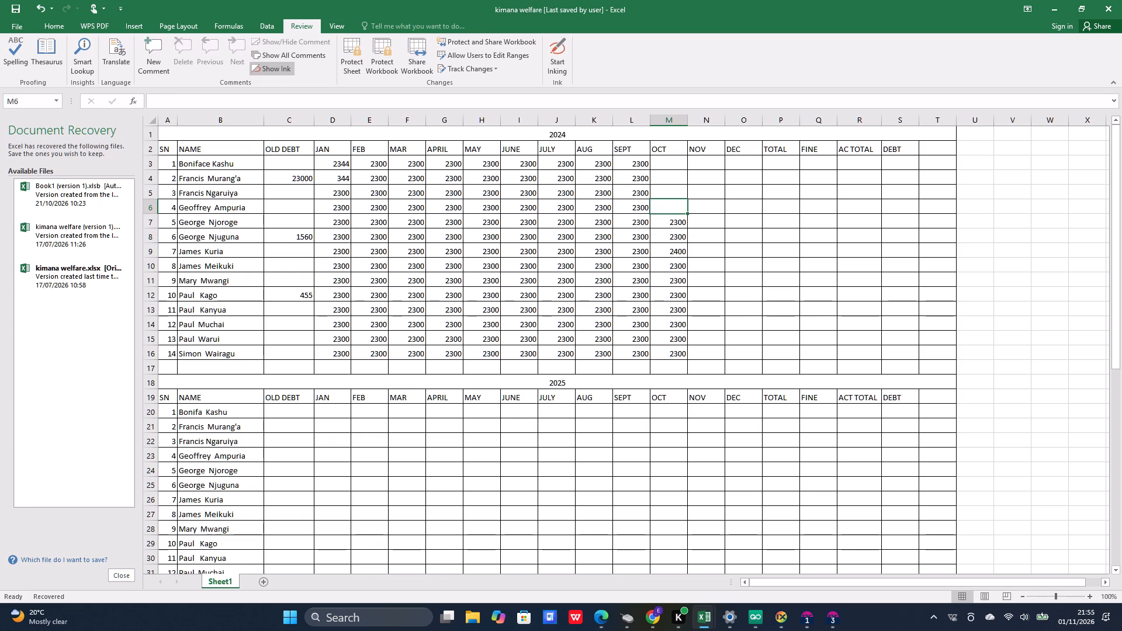
{"action": "type", "text": "2300"}
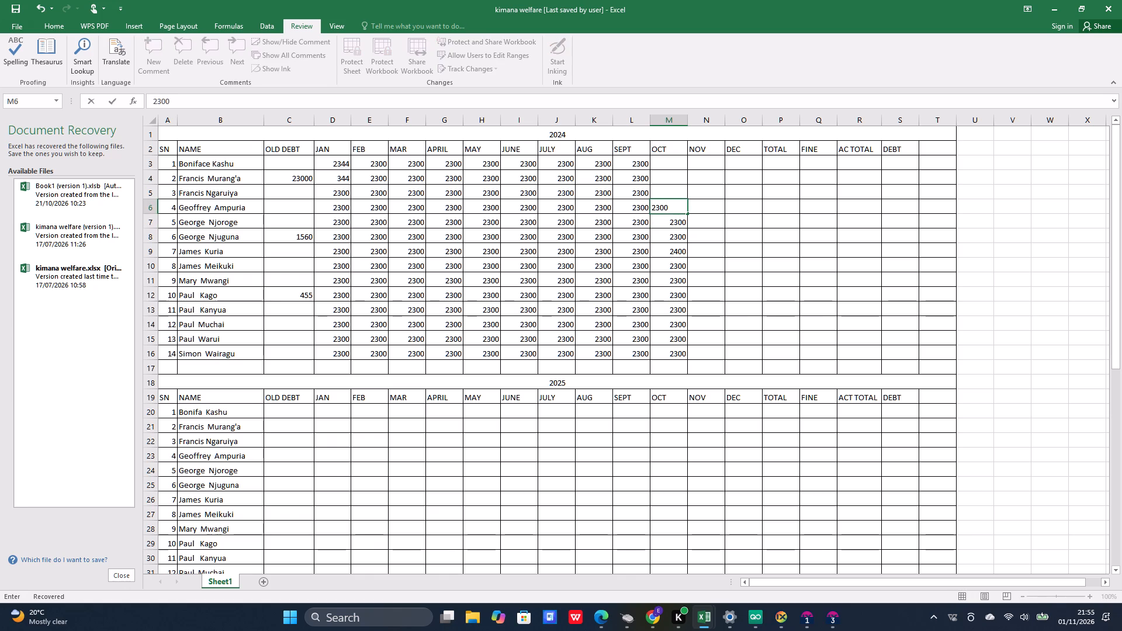
{"action": "key", "text": "Up"}
Enter 2300 as the 2024 OCT amount for members 3 up to 1, working upward from cell M5 to M3.
{"action": "type", "text": "2300"}
{"action": "key", "text": "Up"}
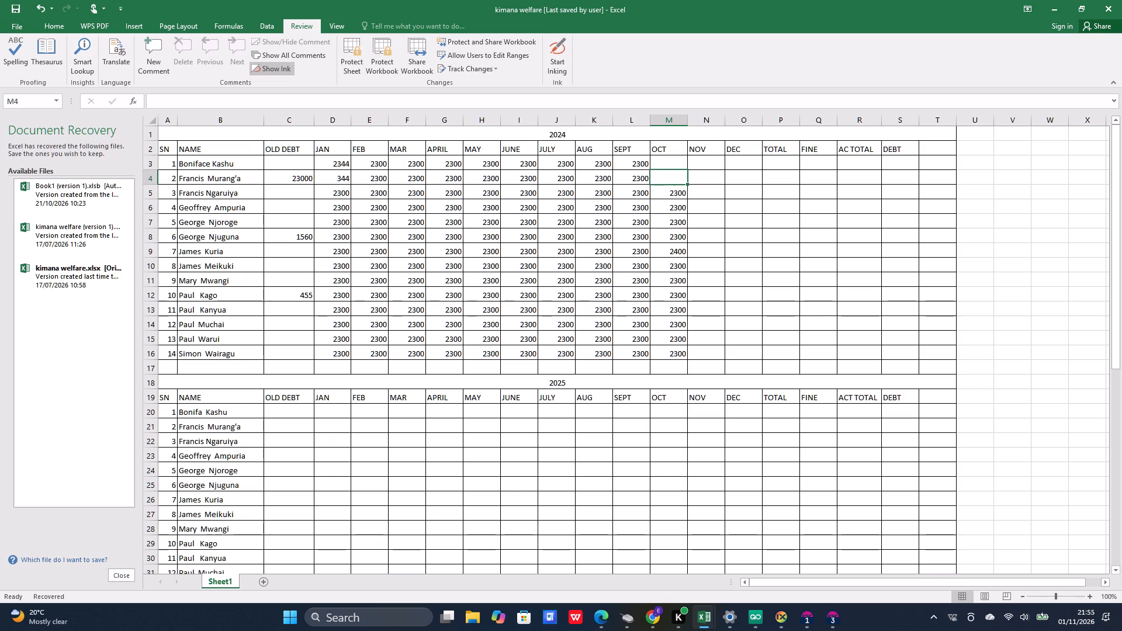
{"action": "type", "text": "2300"}
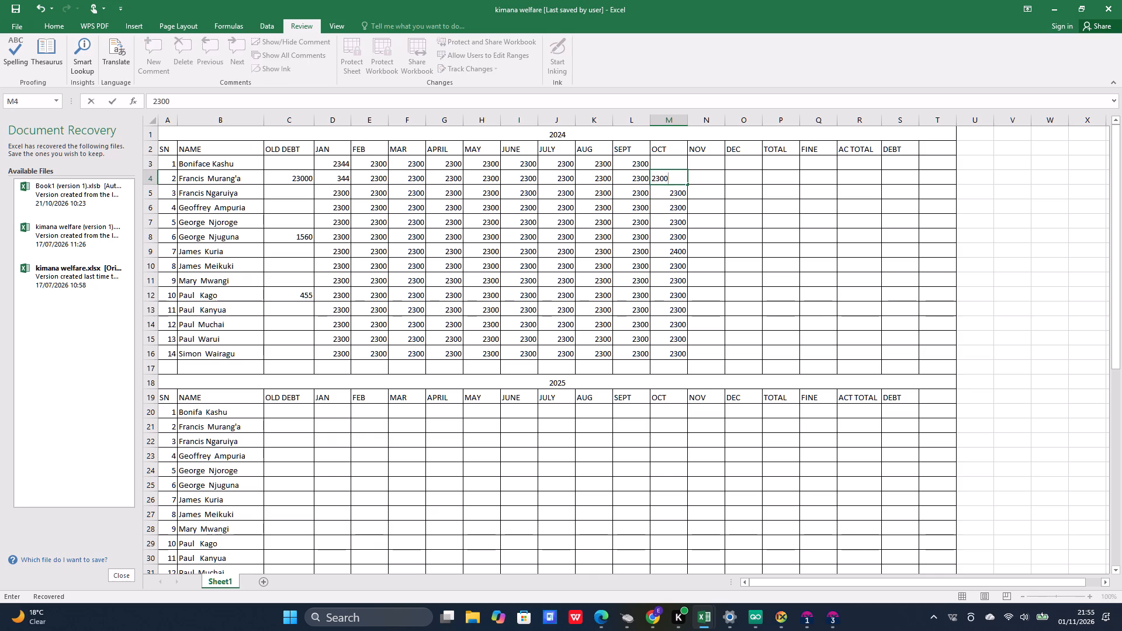
{"action": "key", "text": "Up"}
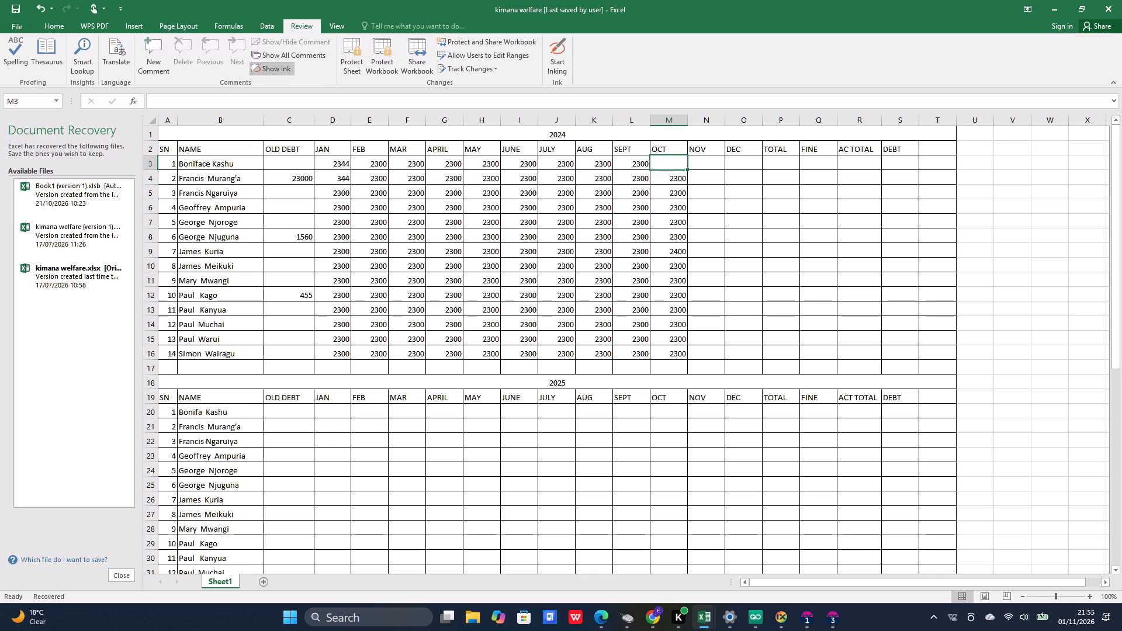
{"action": "type", "text": "2300"}
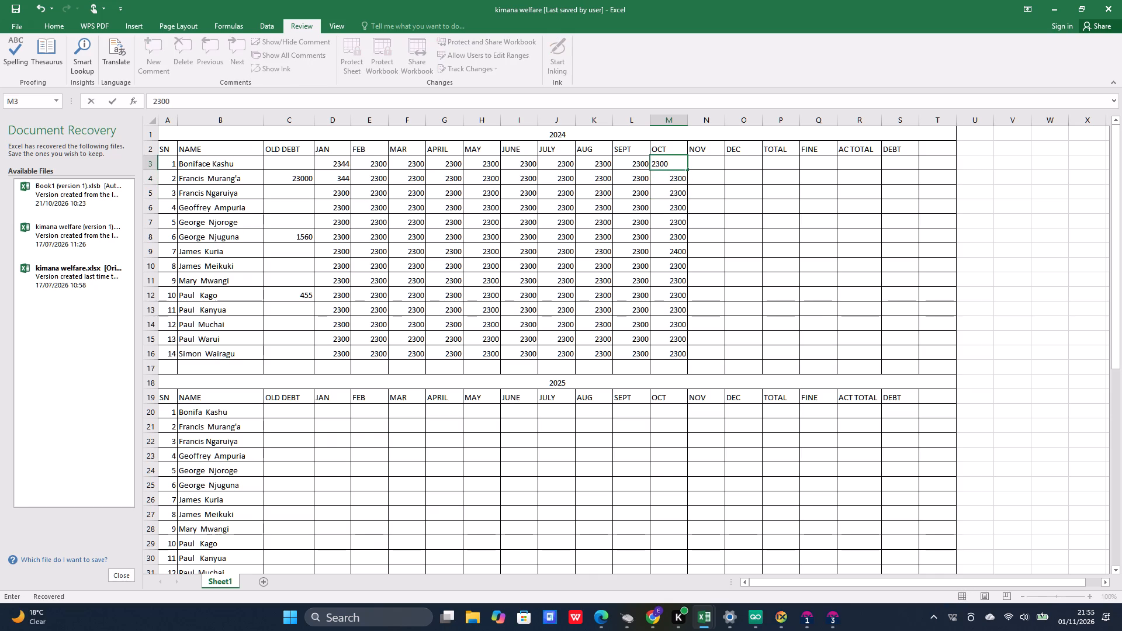
{"action": "key", "text": "Right"}
Enter 2300 as the 2024 NOV amount for members 1 through 5, in cells N3 to N7.
{"action": "type", "text": "2300"}
{"action": "key", "text": "Down"}
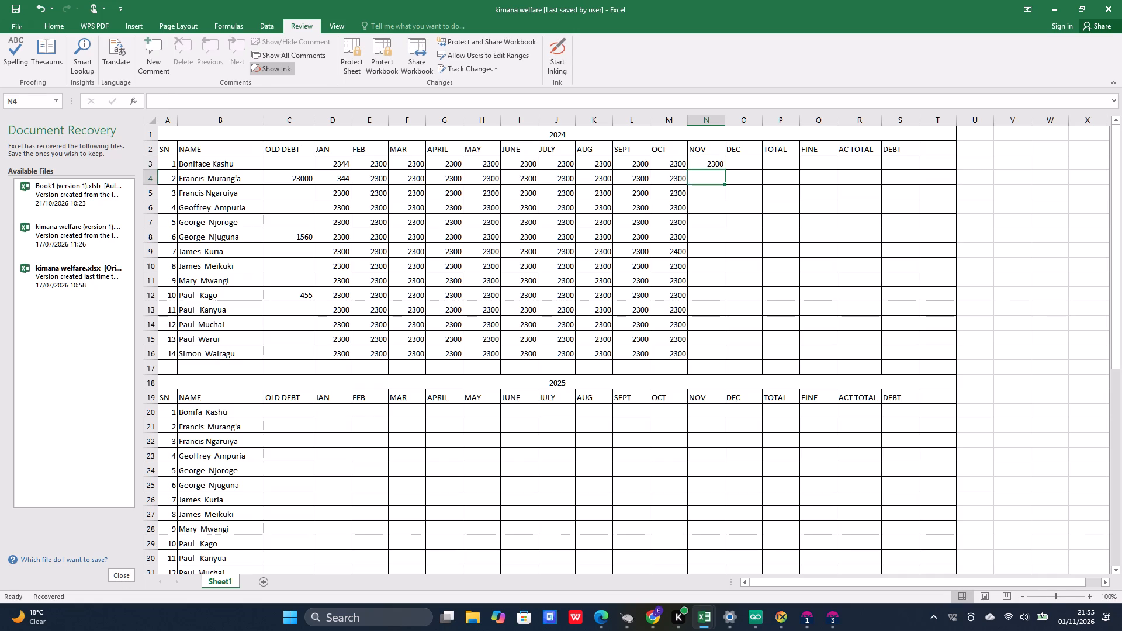
{"action": "type", "text": "2300"}
{"action": "key", "text": "Down"}
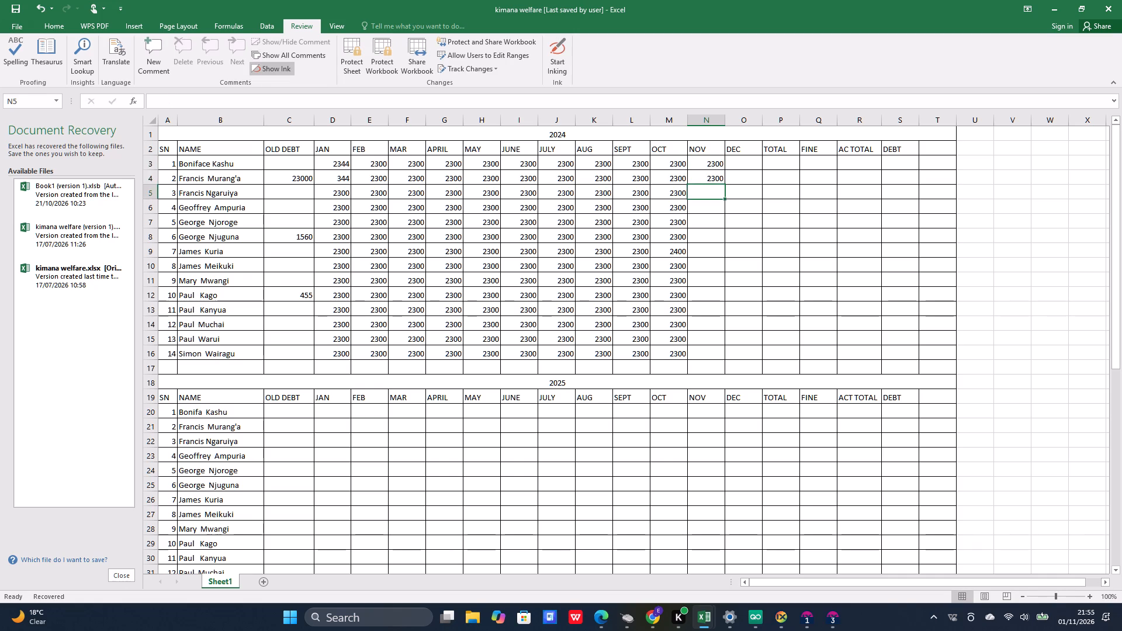
{"action": "type", "text": "2300"}
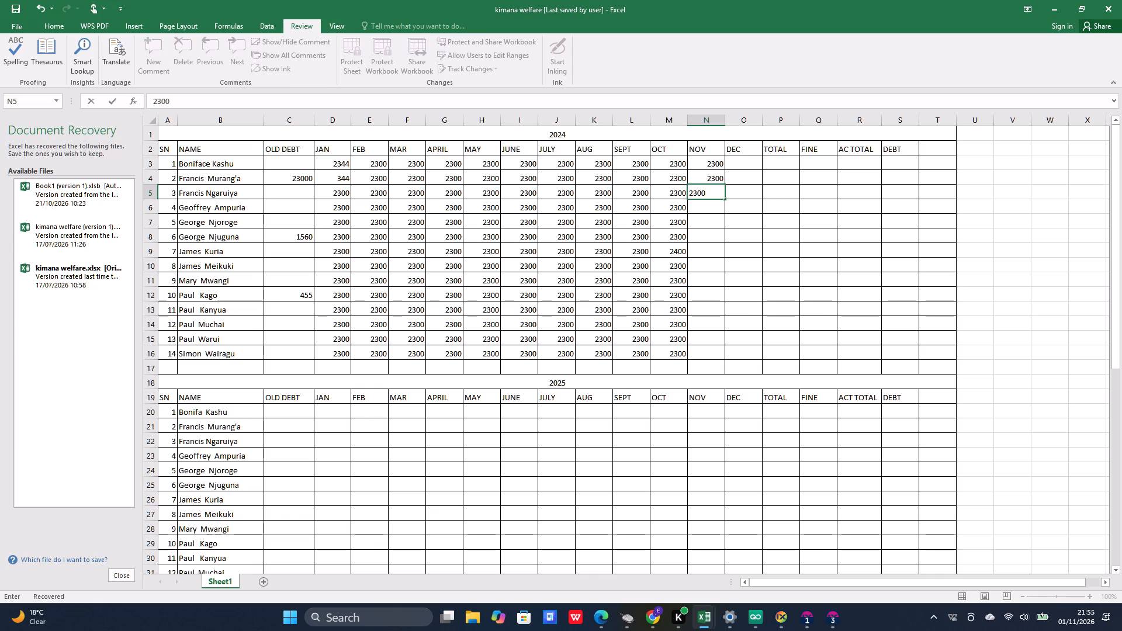
{"action": "key", "text": "Down"}
{"action": "type", "text": "2300"}
{"action": "key", "text": "Down"}
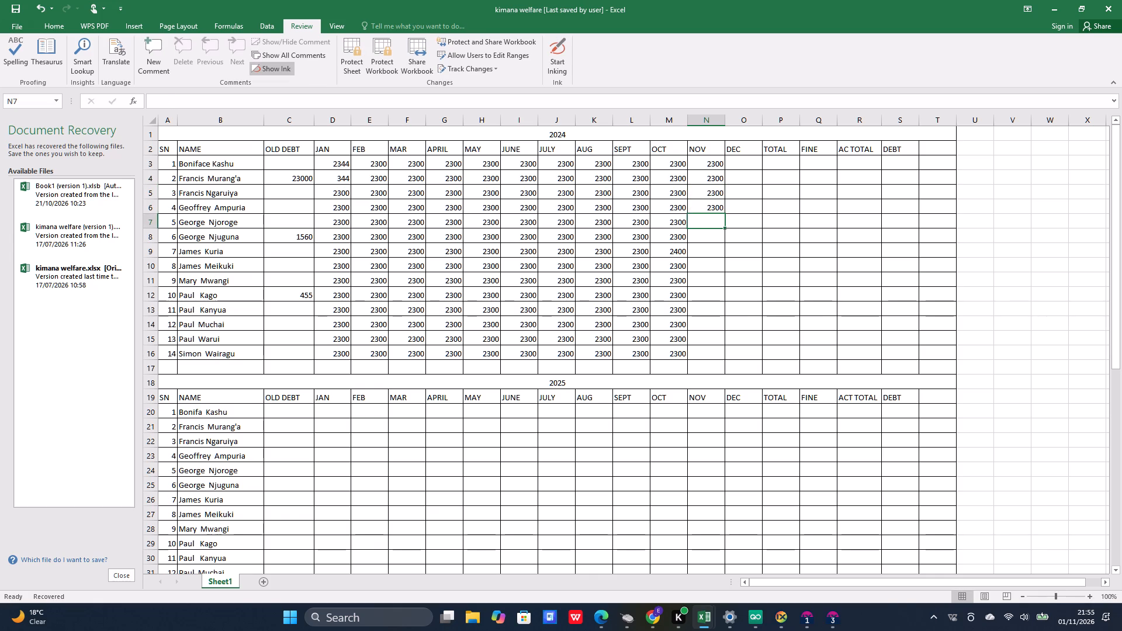
{"action": "type", "text": "2300"}
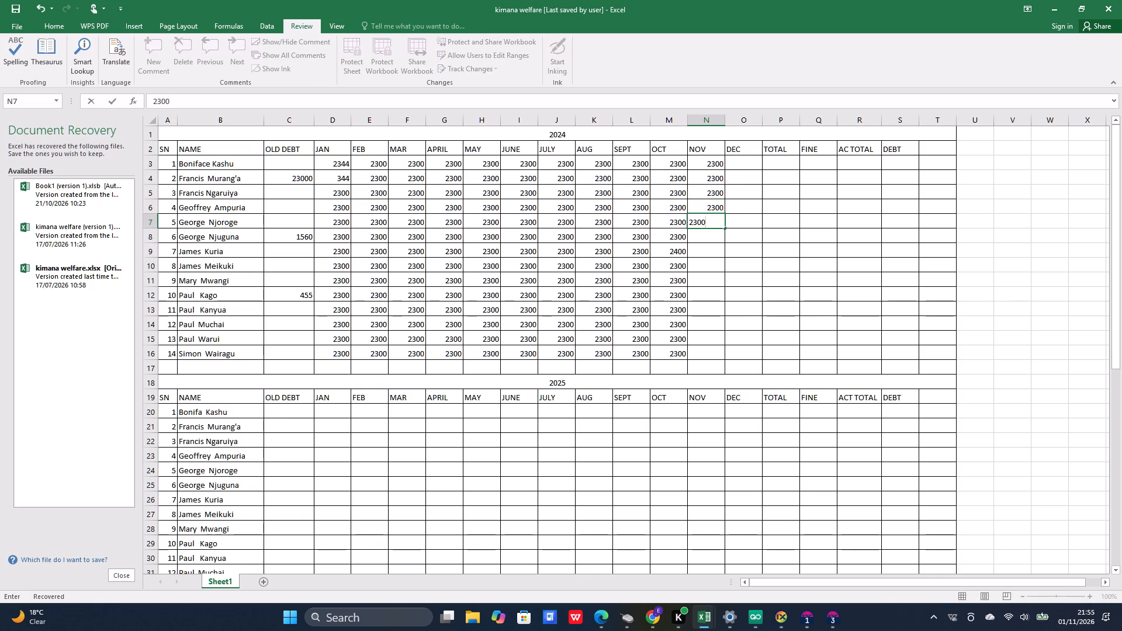
{"action": "key", "text": "Down"}
Enter 2300 as the 2024 NOV amount for members 6 through 9, in cells N8 to N11.
{"action": "type", "text": "230"}
{"action": "key", "text": "0"}
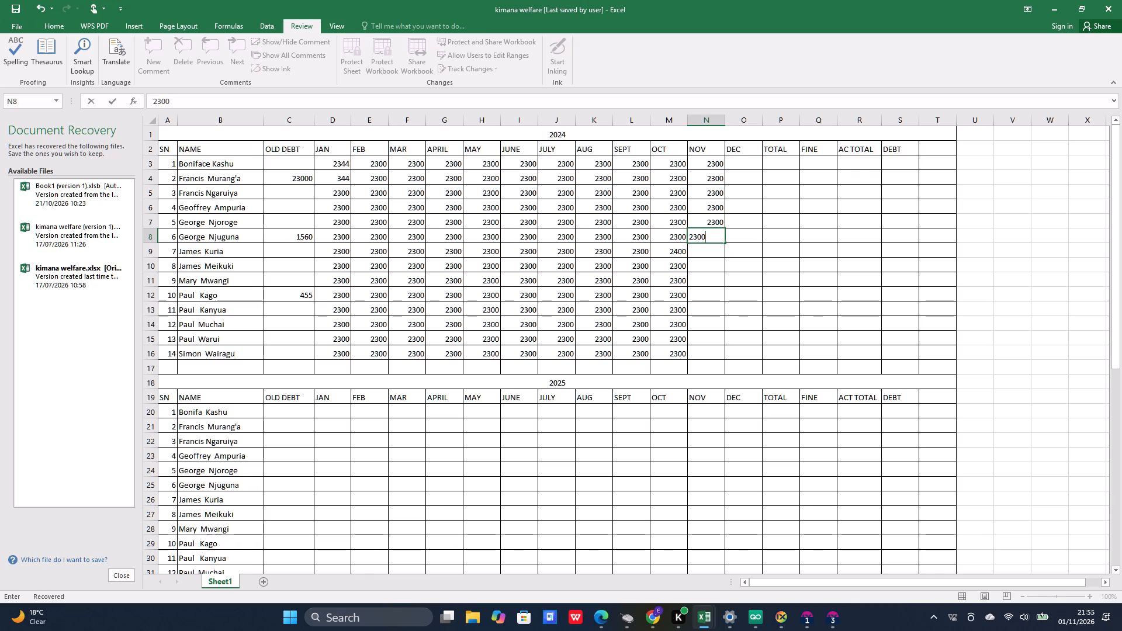
{"action": "key", "text": "Down"}
{"action": "type", "text": "2300"}
{"action": "key", "text": "Down"}
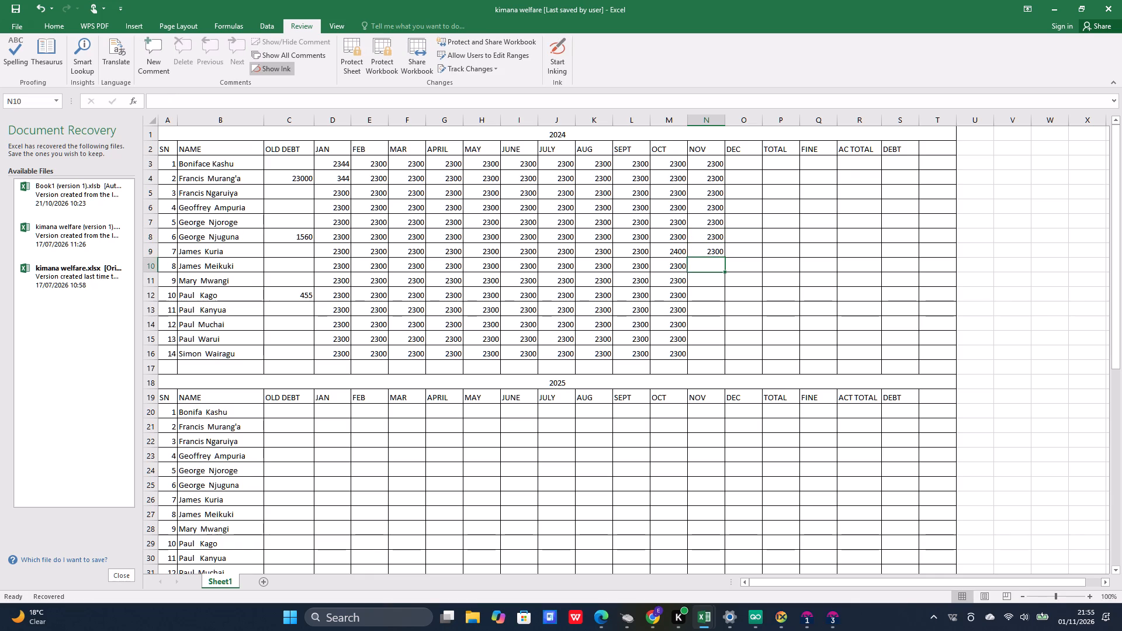
{"action": "type", "text": "2300"}
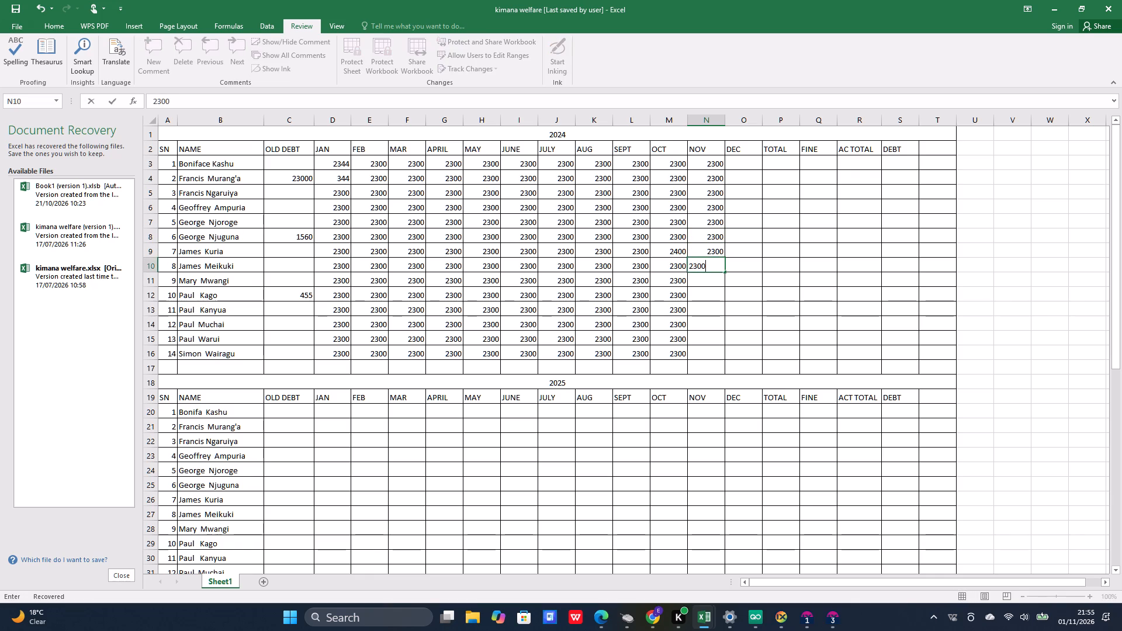
{"action": "key", "text": "Down"}
{"action": "type", "text": "2300"}
{"action": "key", "text": "Down"}
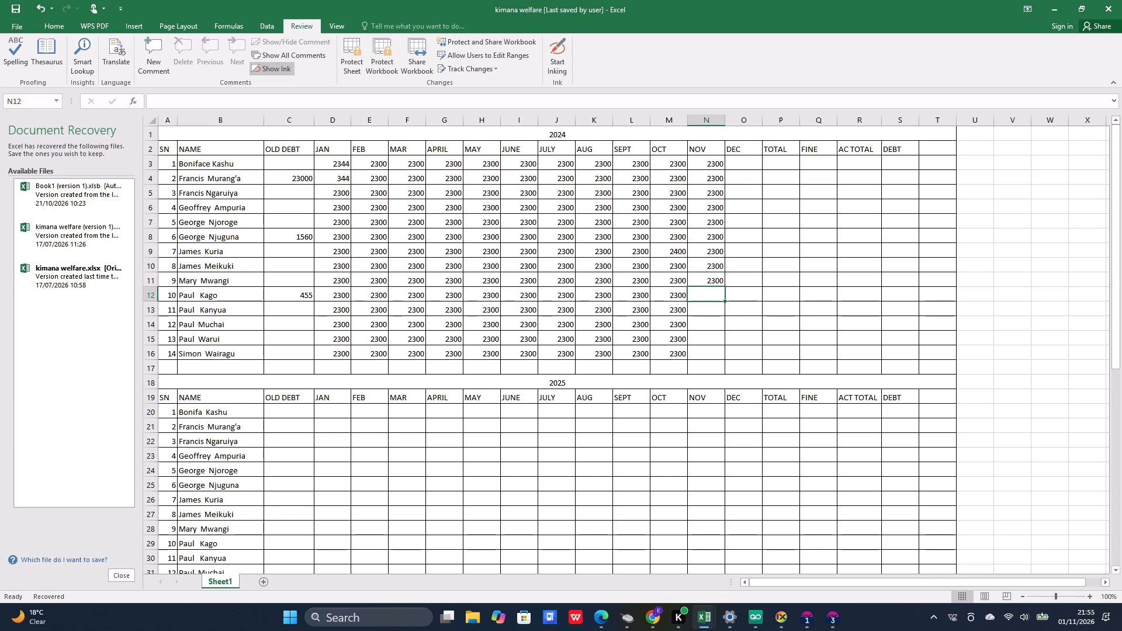
Enter 2300 as the 2024 NOV amount for members 10 through 12, in cells N12 to N14.
{"action": "type", "text": "23"}
{"action": "type", "text": "00"}
{"action": "key", "text": "Down"}
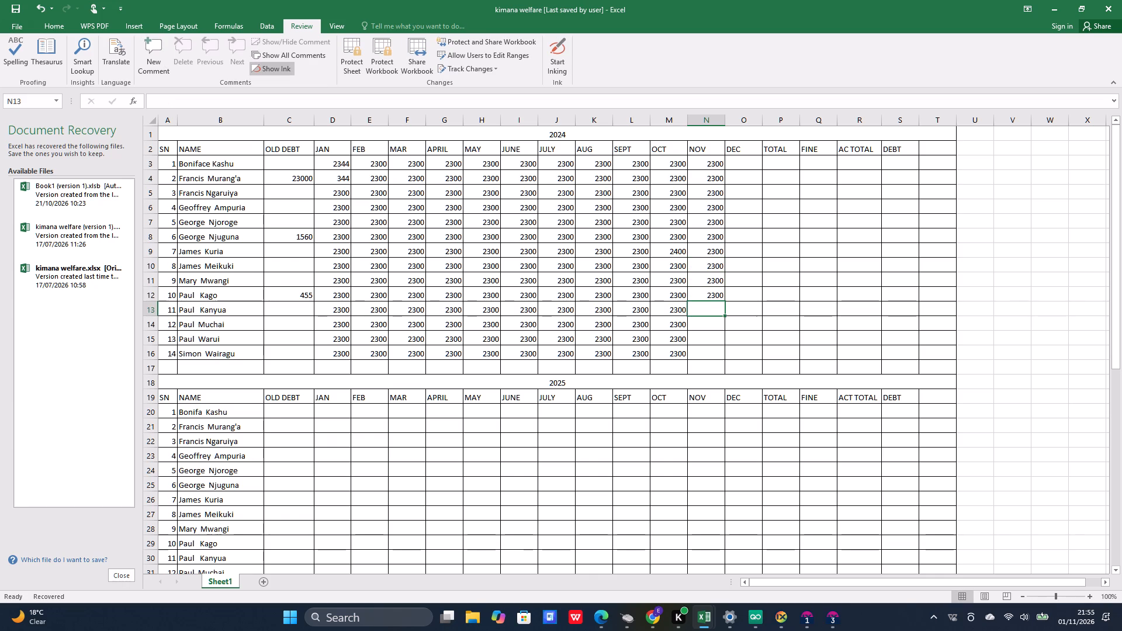
{"action": "type", "text": "2300"}
{"action": "key", "text": "Down"}
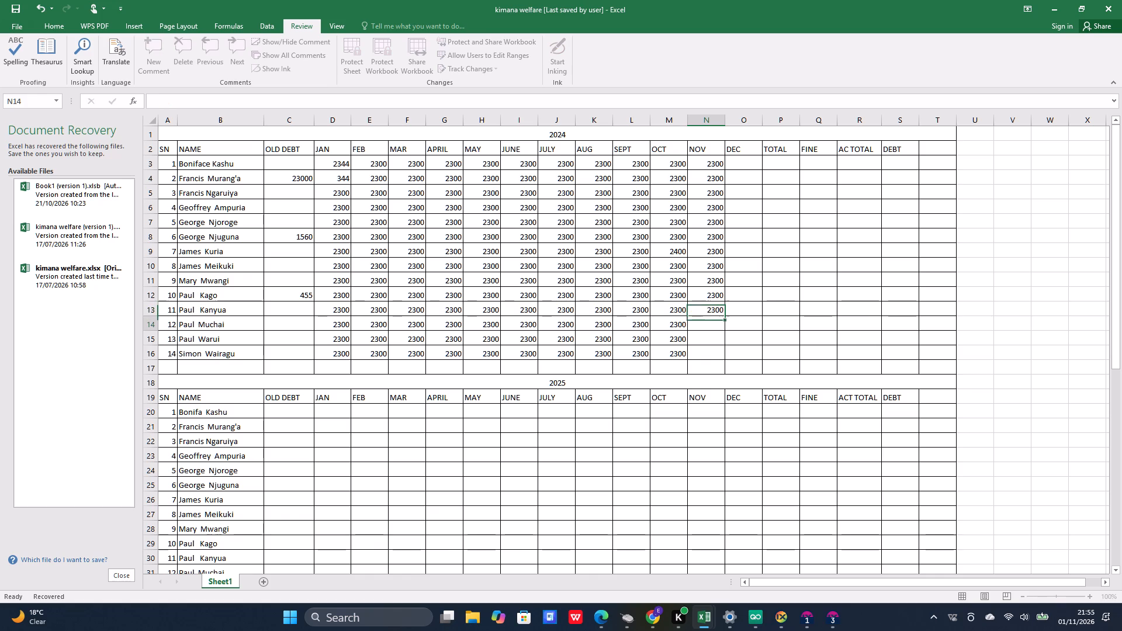
{"action": "type", "text": "23"}
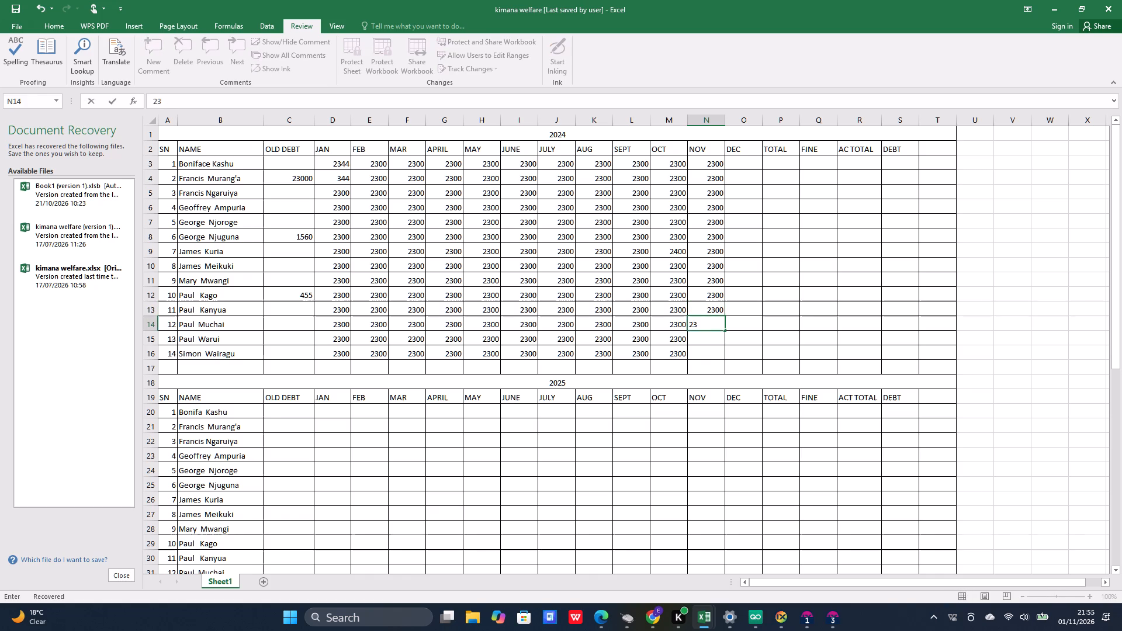
{"action": "type", "text": "00"}
{"action": "key", "text": "Down"}
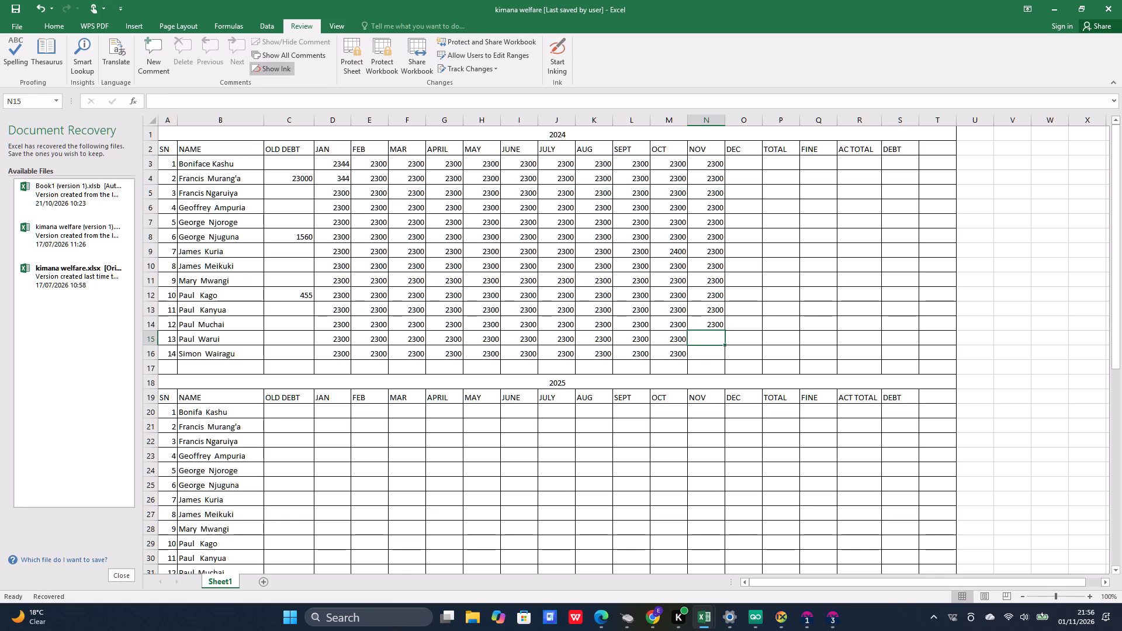
Enter 2300 as the 2024 NOV amount for members 13 and 14, in cells N15 and N16.
{"action": "type", "text": "23"}
{"action": "type", "text": "00"}
{"action": "key", "text": "Down"}
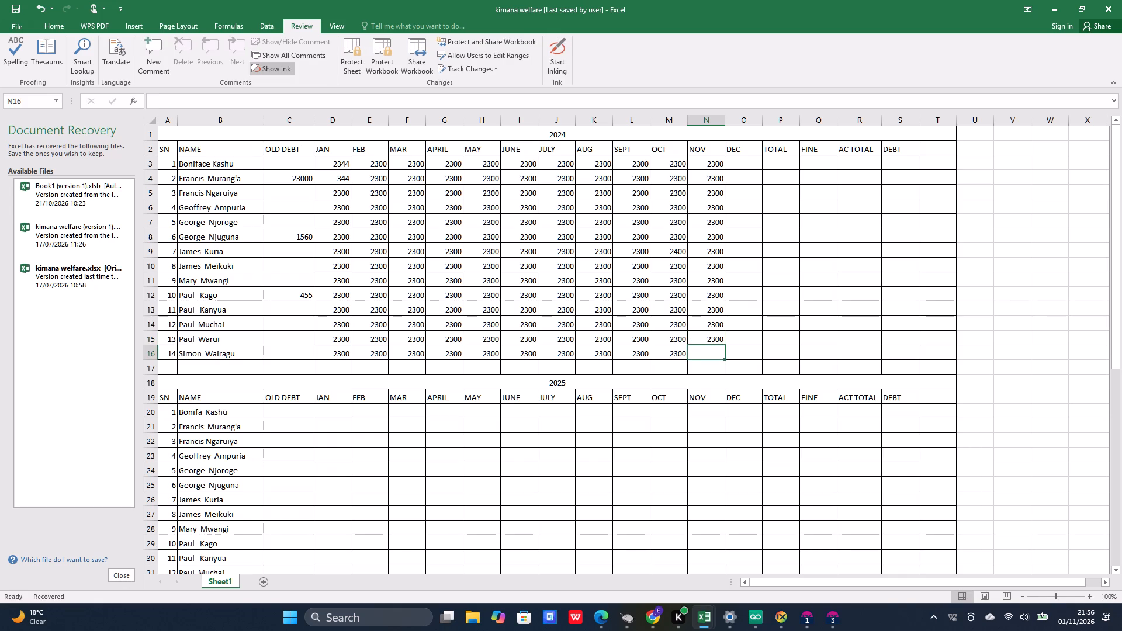
{"action": "type", "text": "2300"}
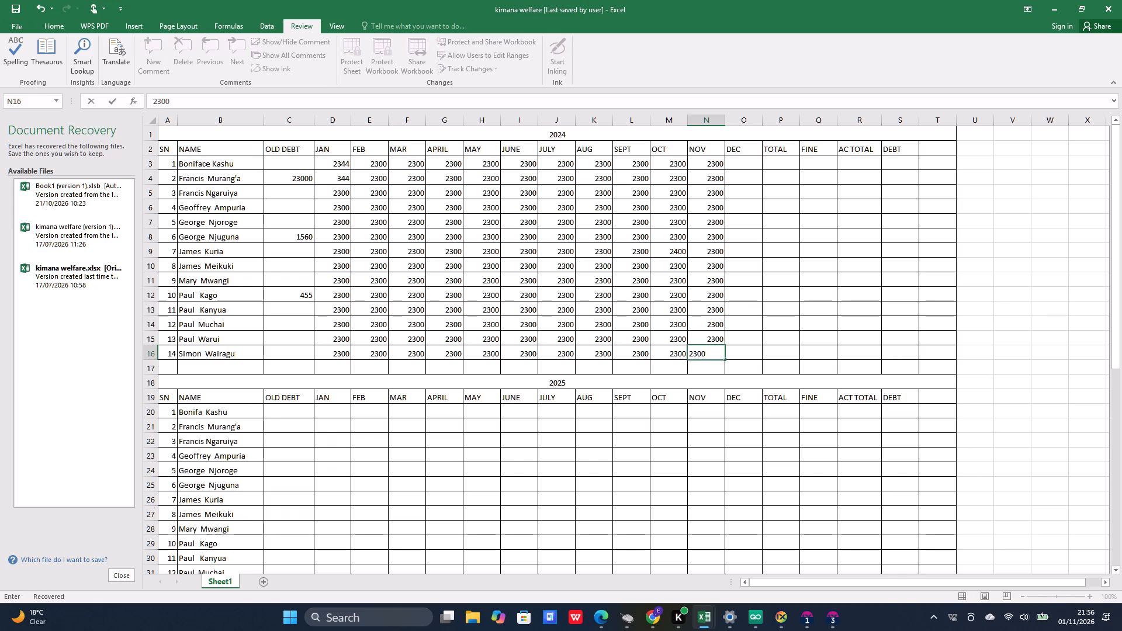
{"action": "key", "text": "Down"}
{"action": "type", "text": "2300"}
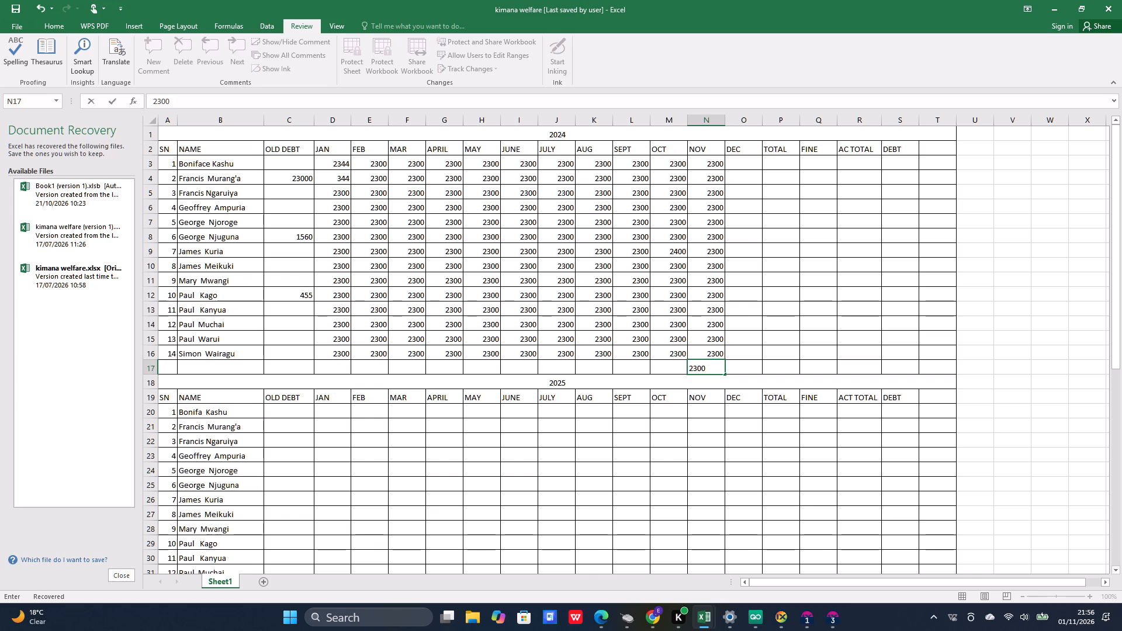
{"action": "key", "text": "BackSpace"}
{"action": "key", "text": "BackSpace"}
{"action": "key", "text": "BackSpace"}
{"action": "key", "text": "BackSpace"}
Enter 2300 as the 2024 DEC amount for members 14 up to 12, working upward from cell O16 to O14.
{"action": "key", "text": "Right"}
{"action": "key", "text": "Up"}
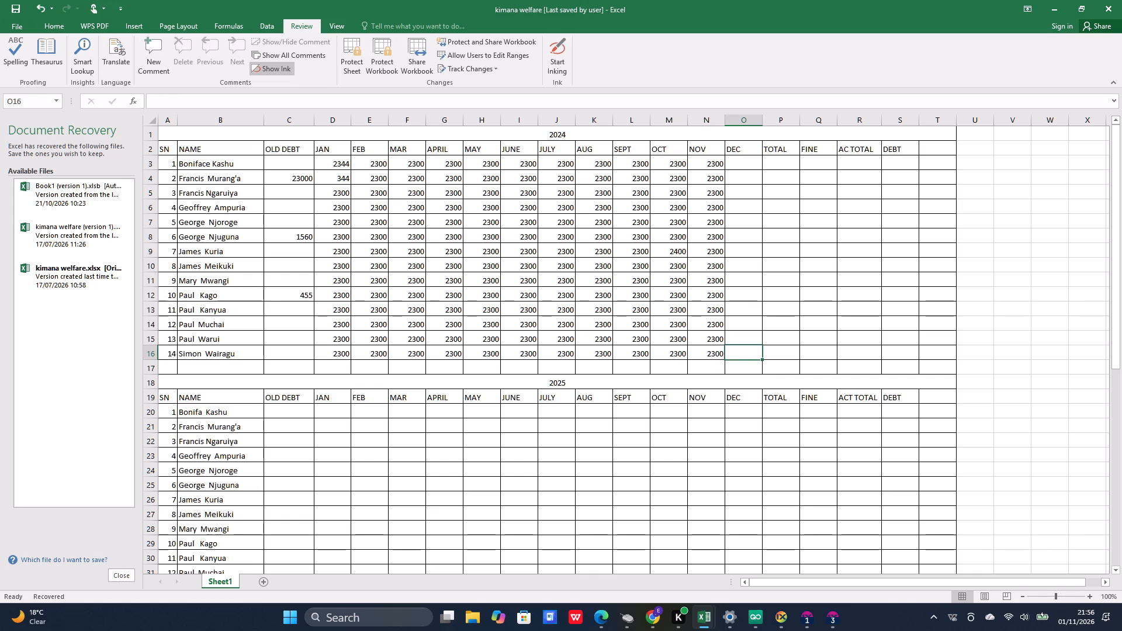
{"action": "key", "text": "Up"}
{"action": "key", "text": "Down"}
{"action": "type", "text": "2300"}
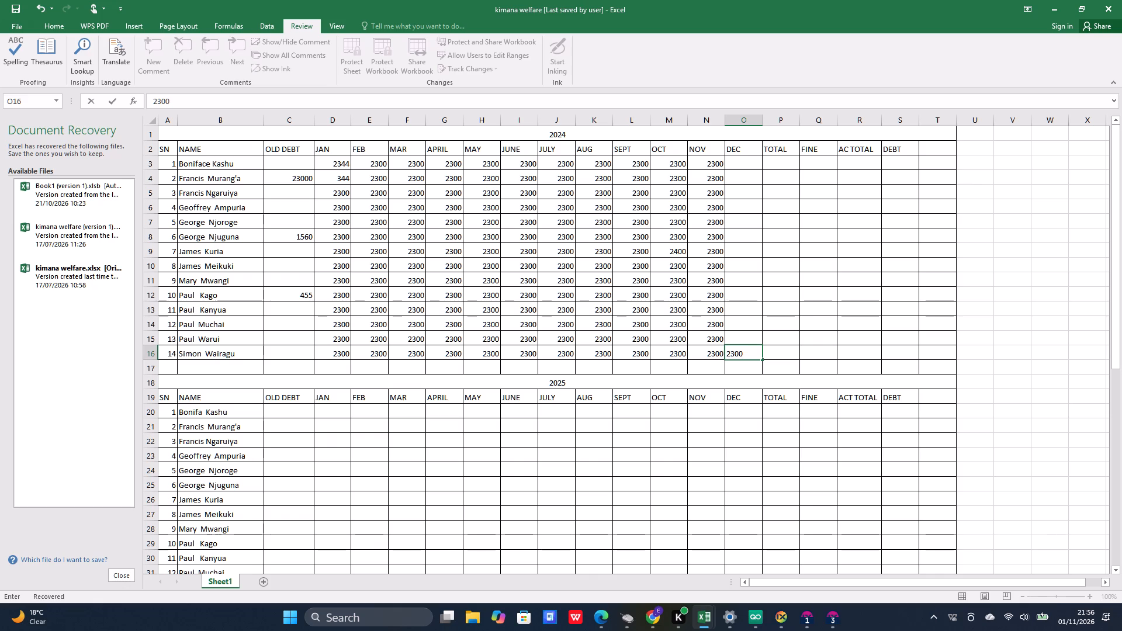
{"action": "key", "text": "Up"}
{"action": "type", "text": "2300"}
{"action": "key", "text": "Up"}
{"action": "type", "text": "2300"}
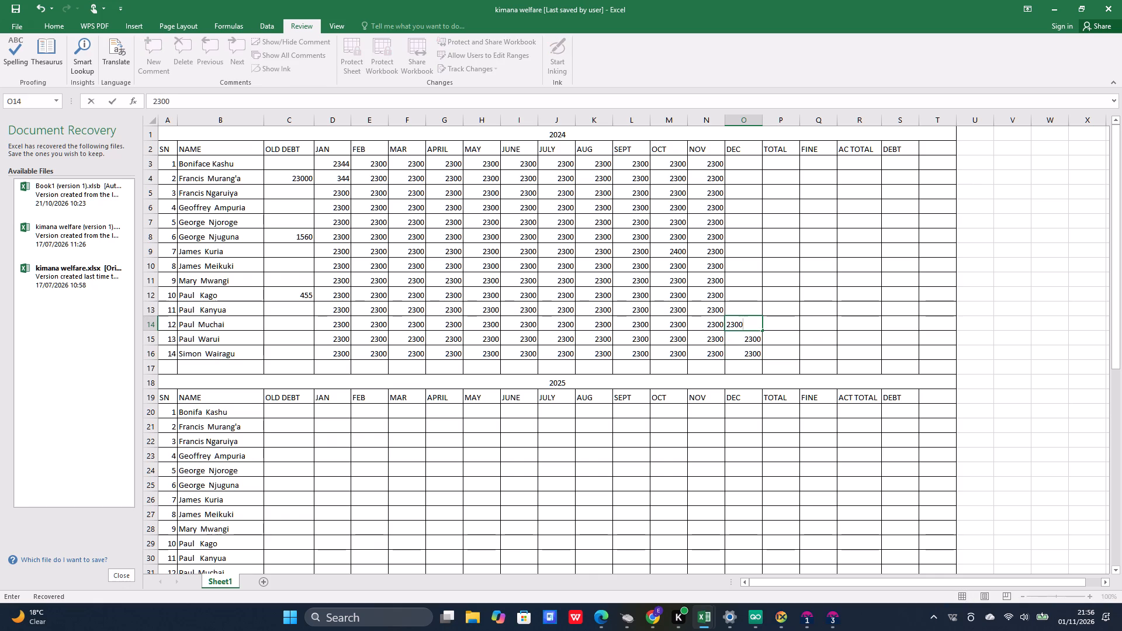
{"action": "key", "text": "Up"}
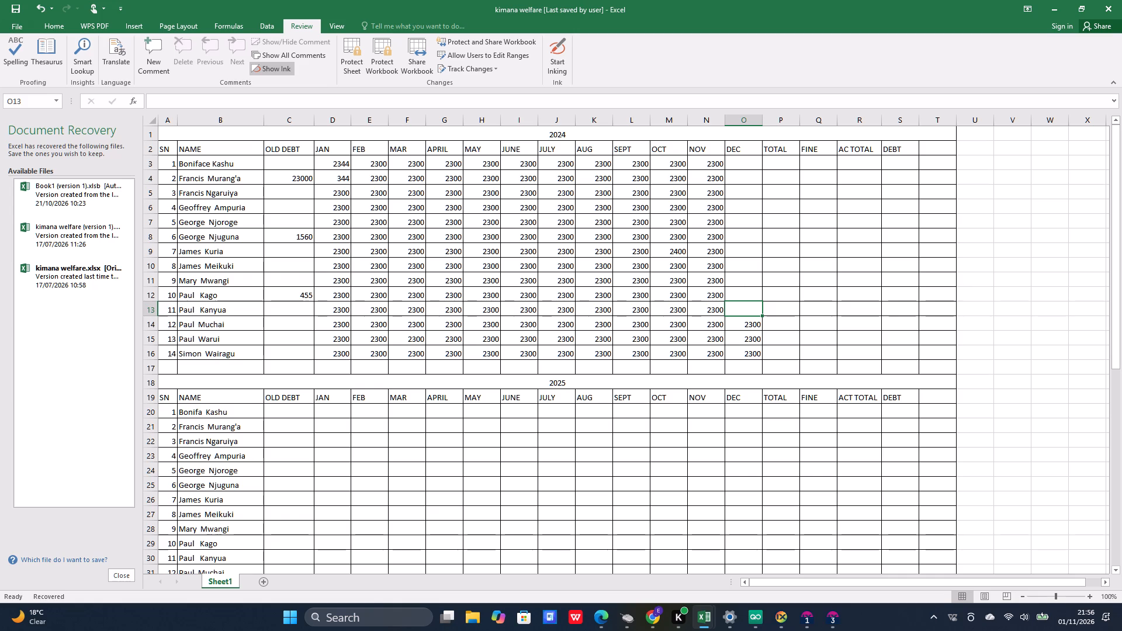